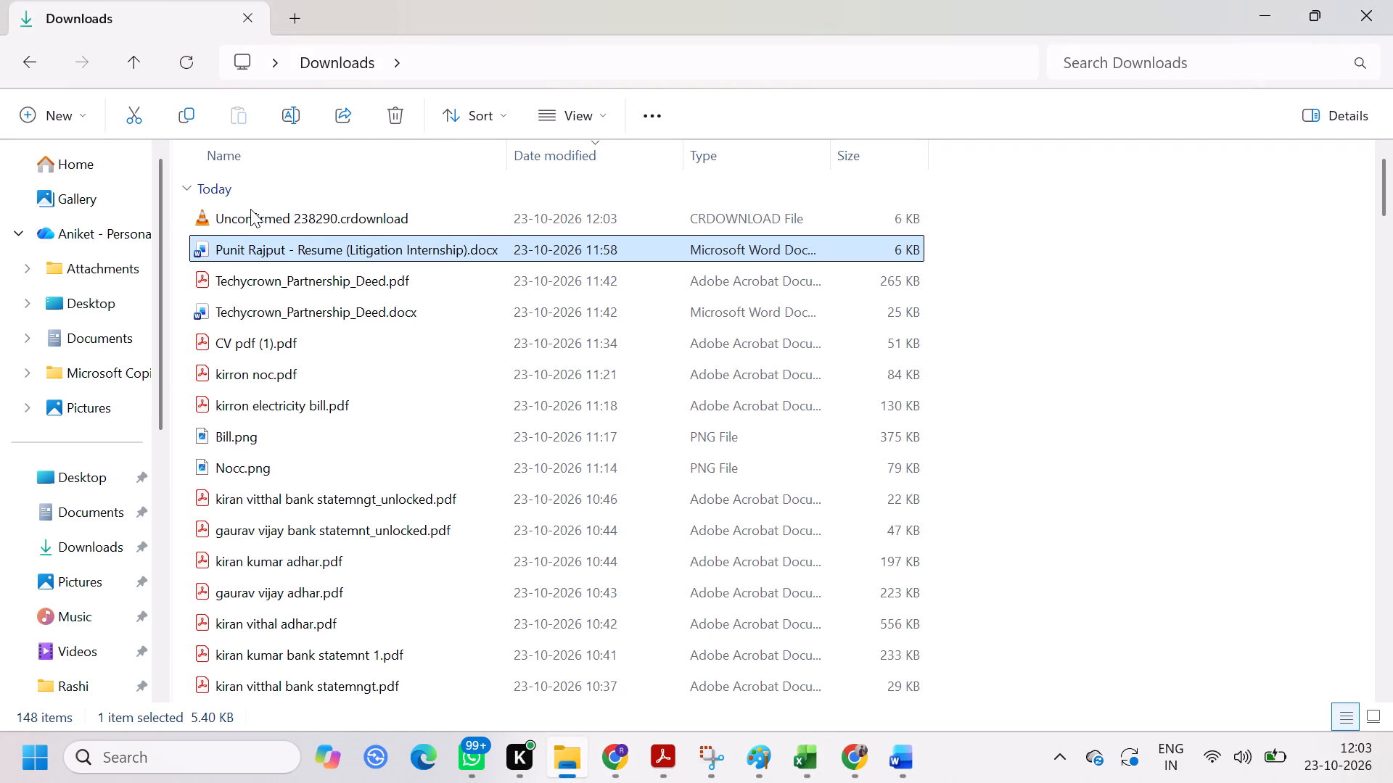
{"action": "left_click", "coordinate": [199, 59]}
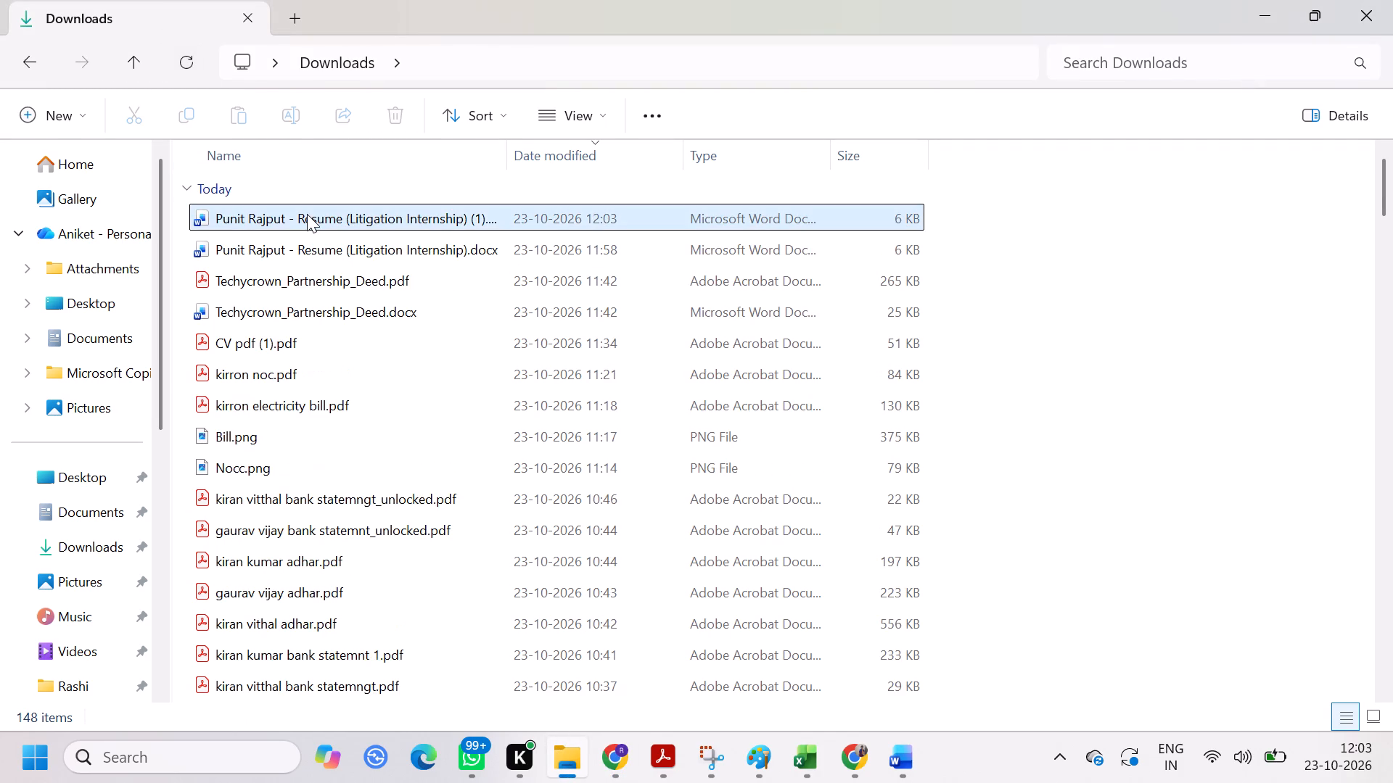
{"action": "double_click", "coordinate": [307, 214]}
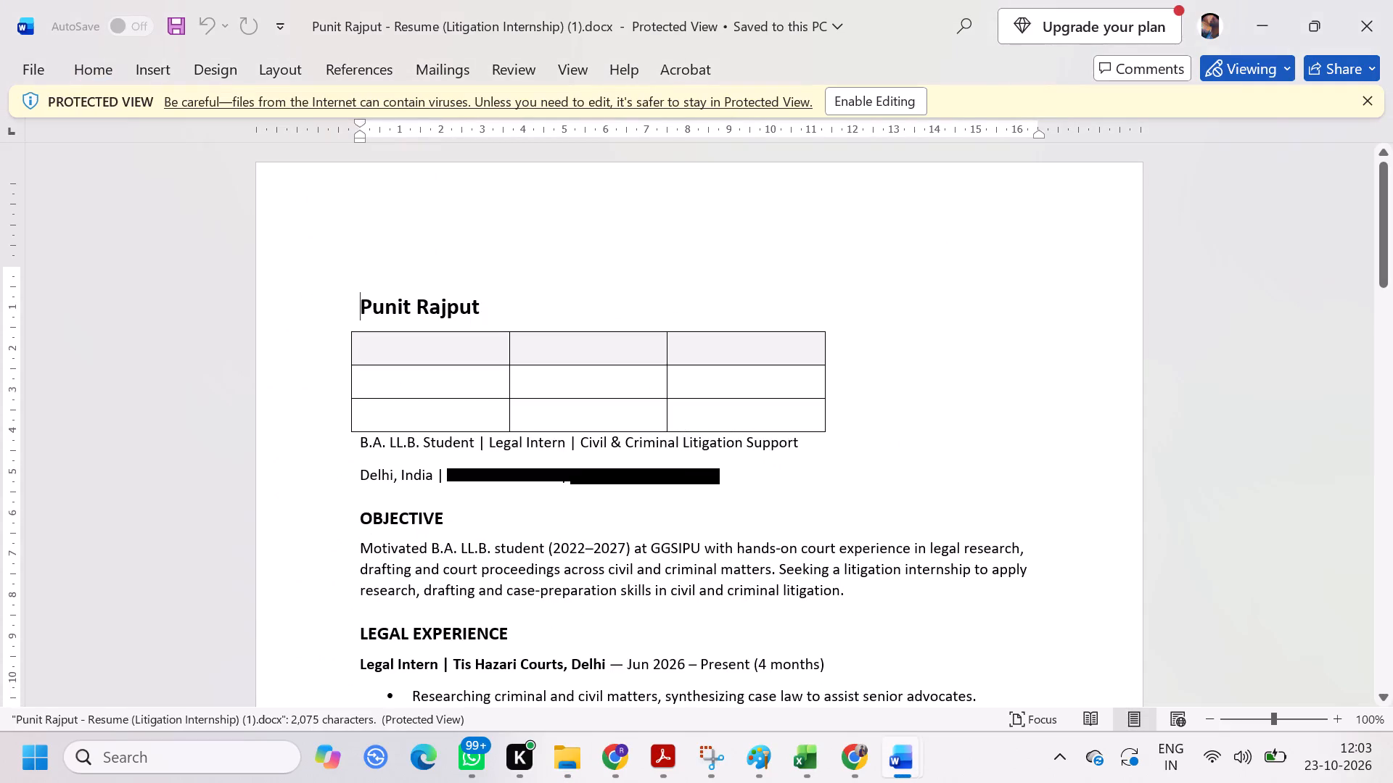
Try to delete the blank table below the name heading, and enable editing for the protected document.
{"action": "left_click_drag", "start_coordinate": [348, 334], "coordinate": [855, 360]}
{"action": "key", "text": "BackSpace"}
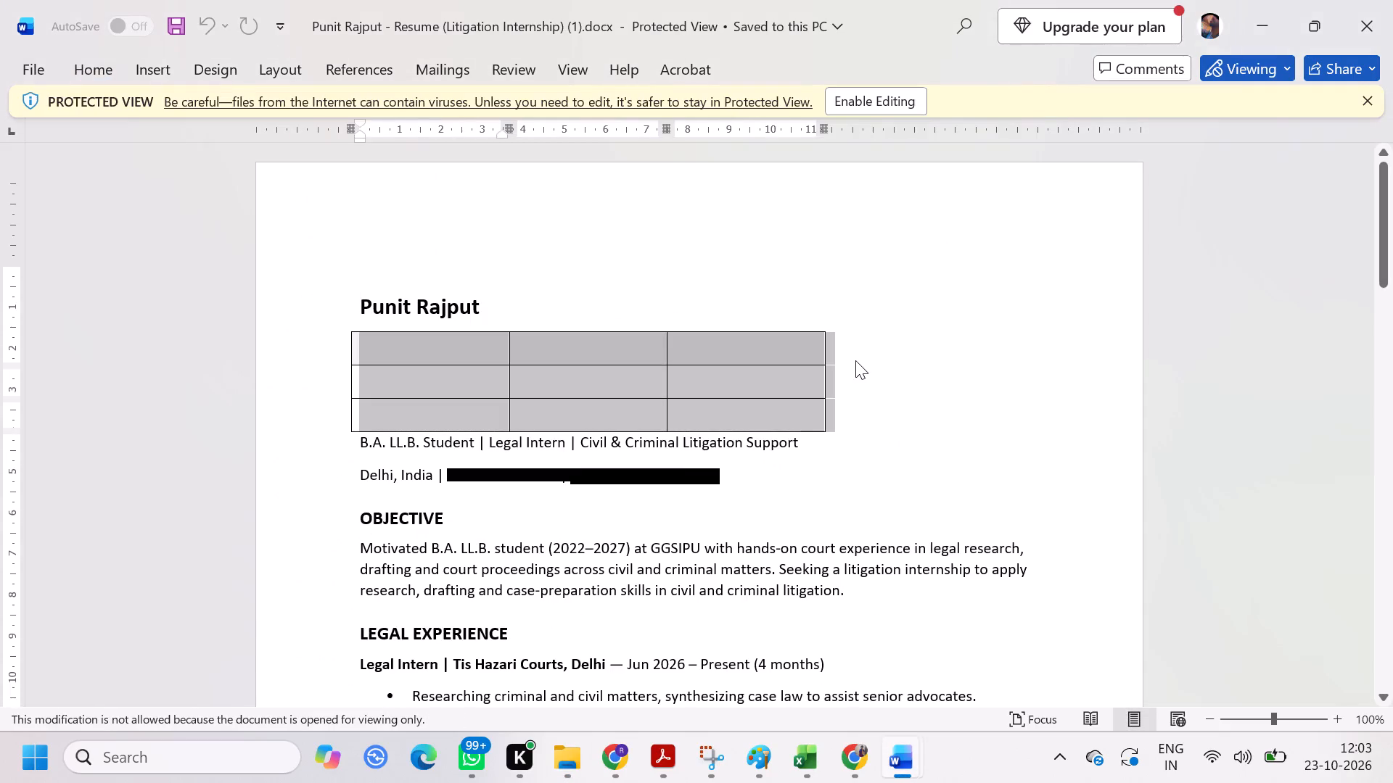
{"action": "left_click", "coordinate": [858, 99]}
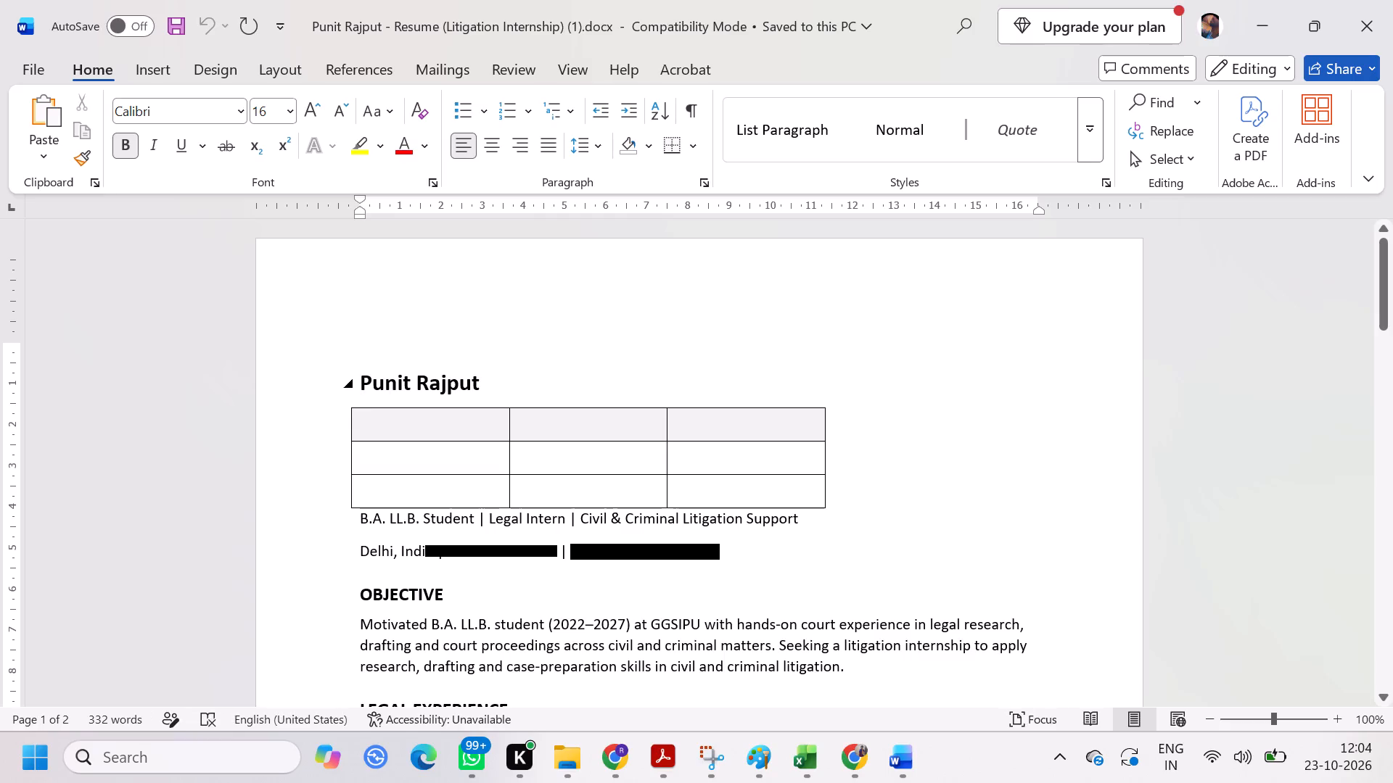
Set the font of the entire resume to Times New Roman.
{"action": "key", "text": "ctrl+a"}
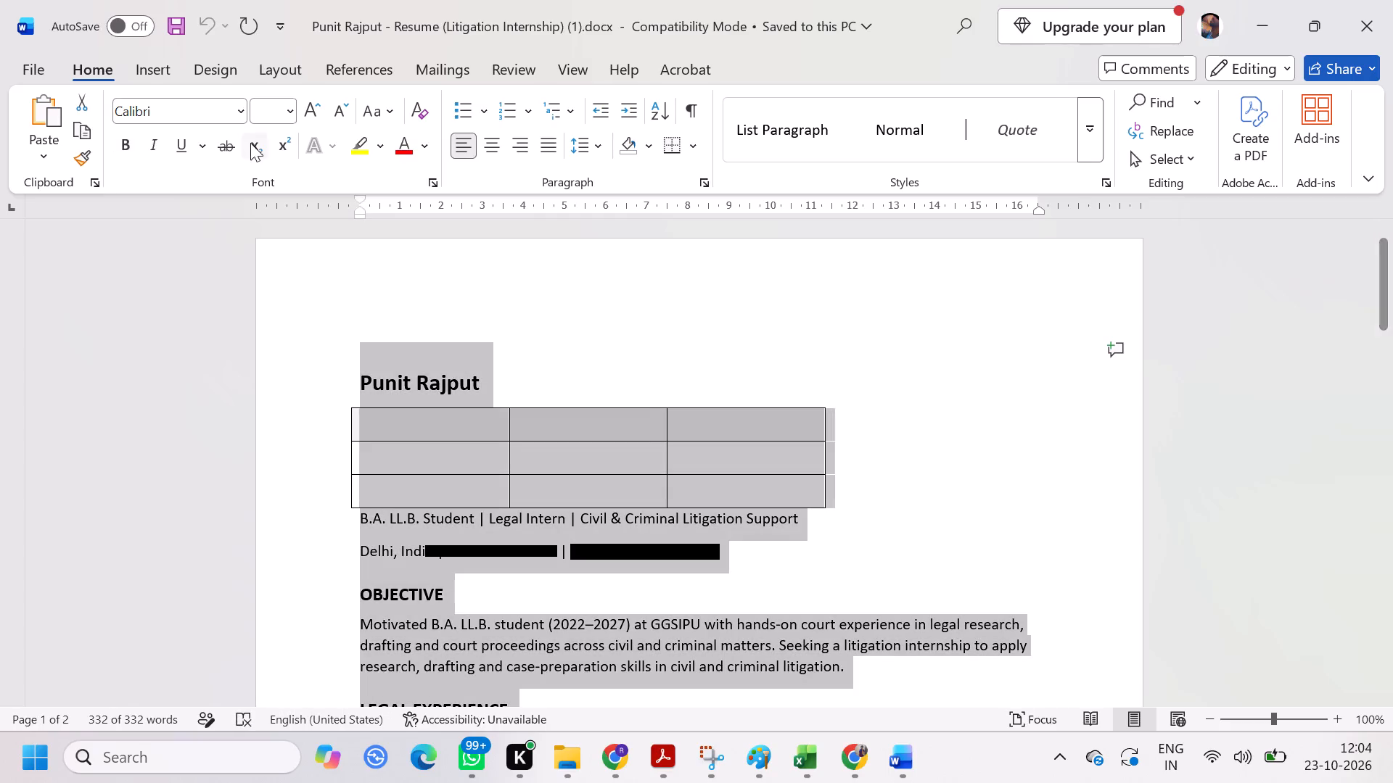
{"action": "left_click", "coordinate": [241, 106]}
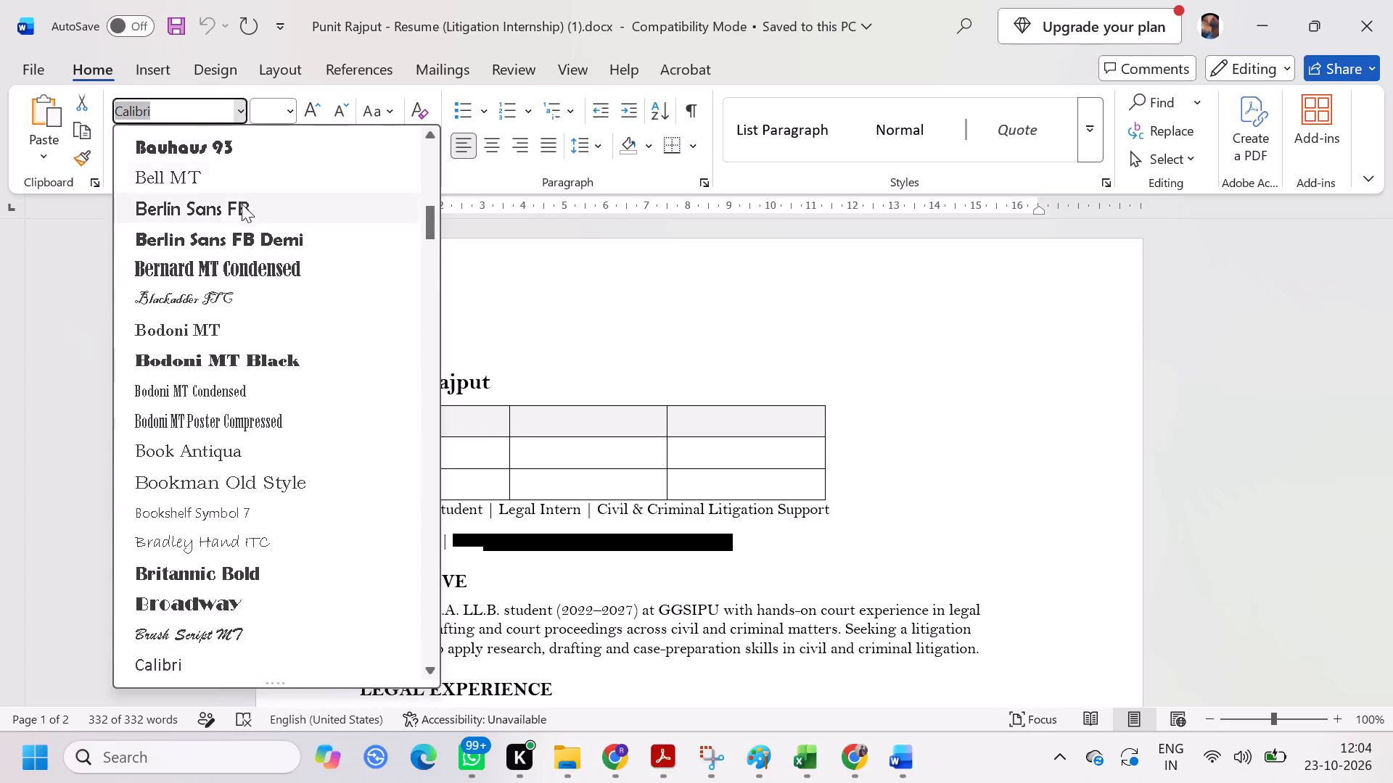
{"action": "scroll", "coordinate": [237, 260], "scroll_direction": "up", "scroll_amount": 14}
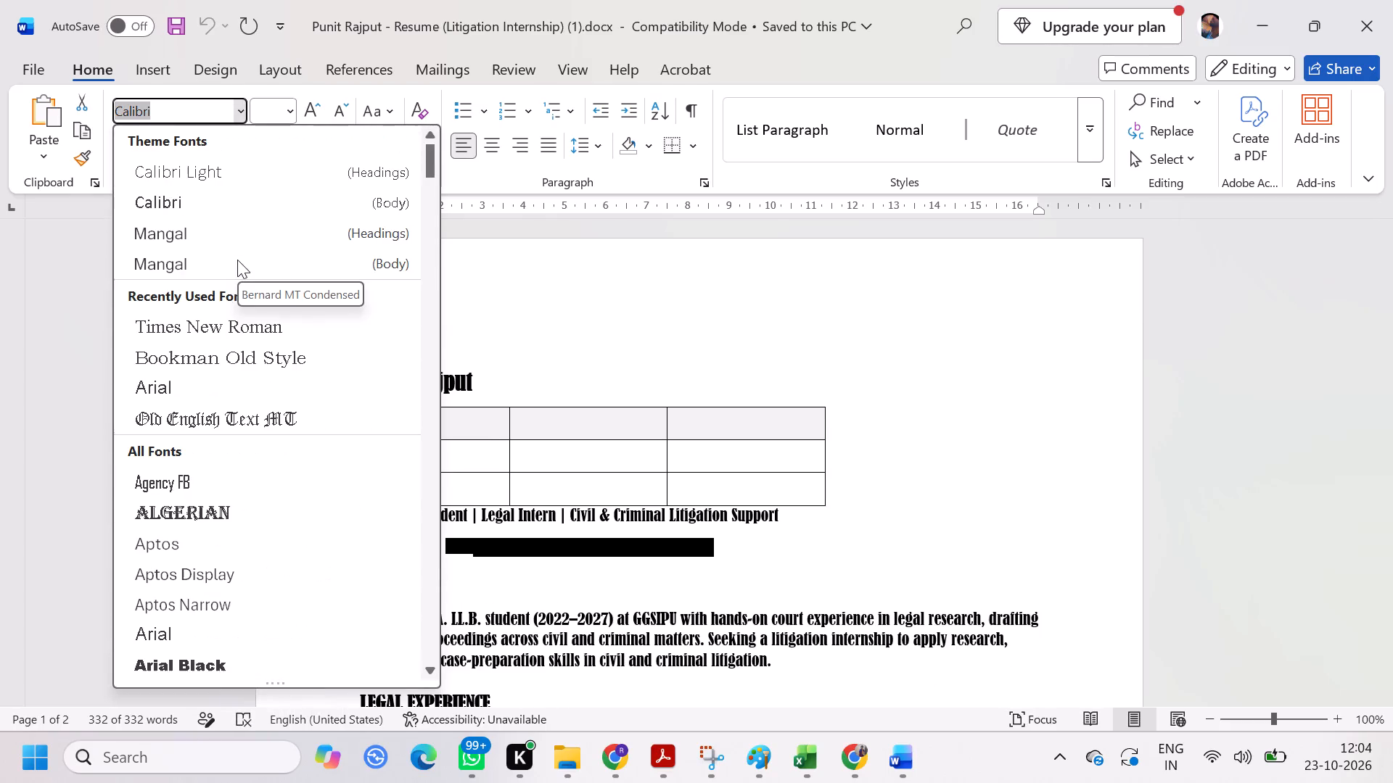
{"action": "scroll", "coordinate": [237, 260], "scroll_direction": "up", "scroll_amount": 5}
{"action": "left_click", "coordinate": [237, 331]}
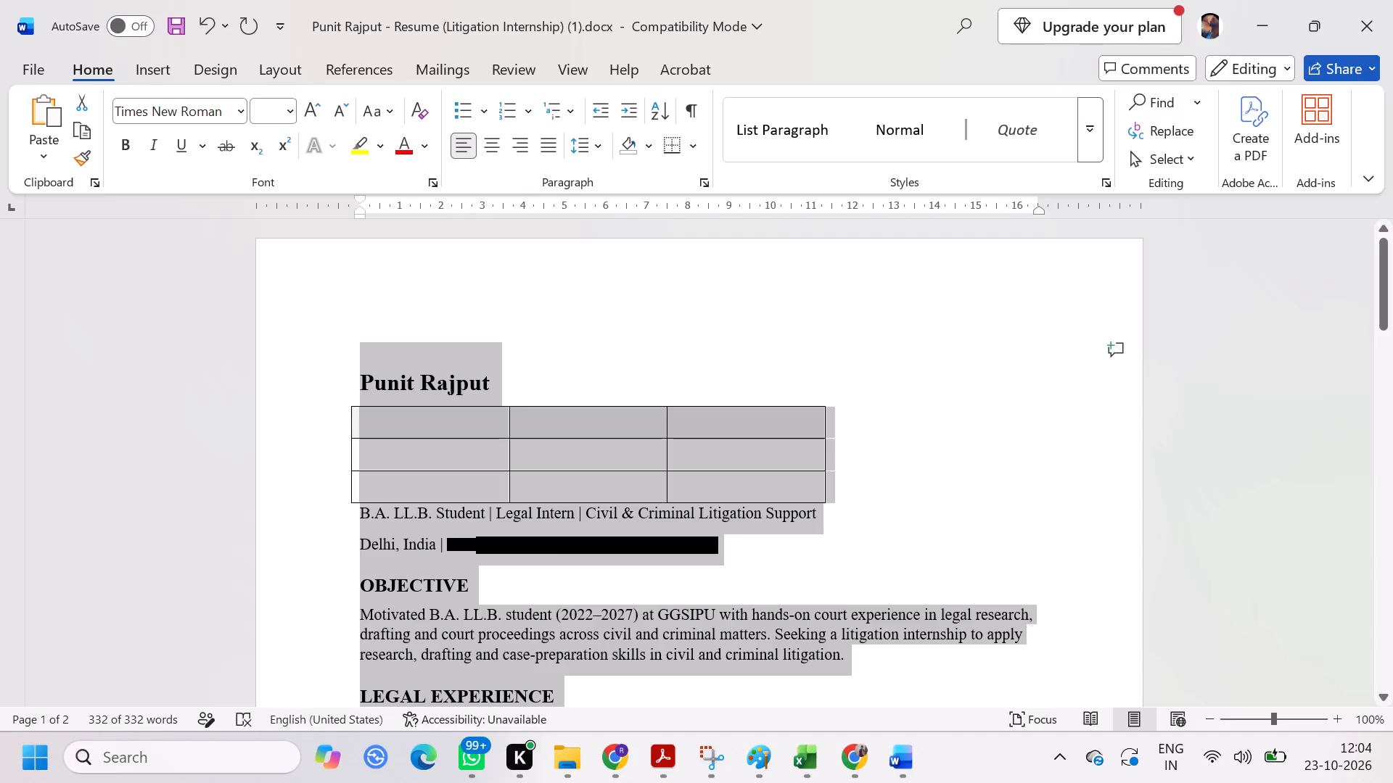
Delete the blank table below the name heading by removing its entire columns.
{"action": "left_click_drag", "start_coordinate": [348, 403], "coordinate": [380, 413]}
{"action": "left_click", "coordinate": [380, 413]}
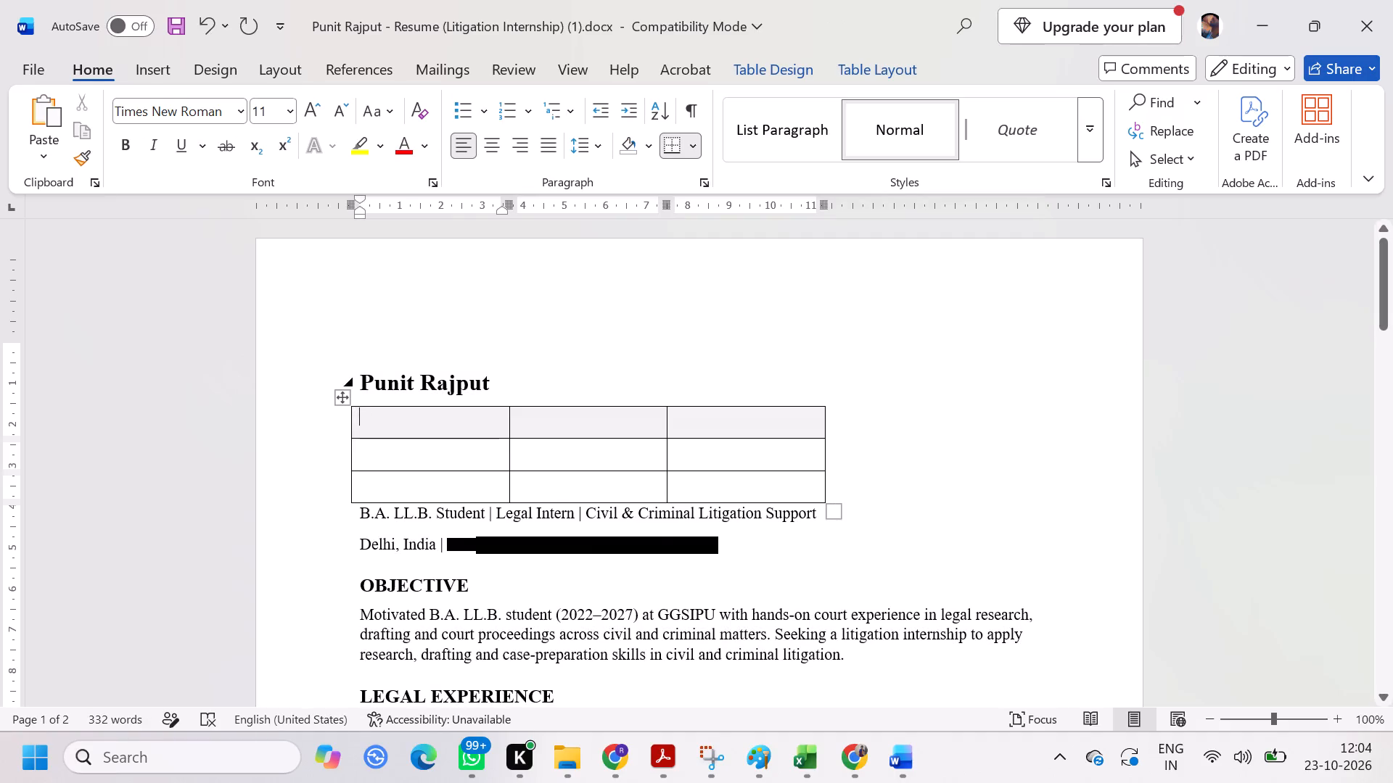
{"action": "left_click_drag", "start_coordinate": [332, 387], "coordinate": [778, 484]}
{"action": "left_click", "coordinate": [778, 484]}
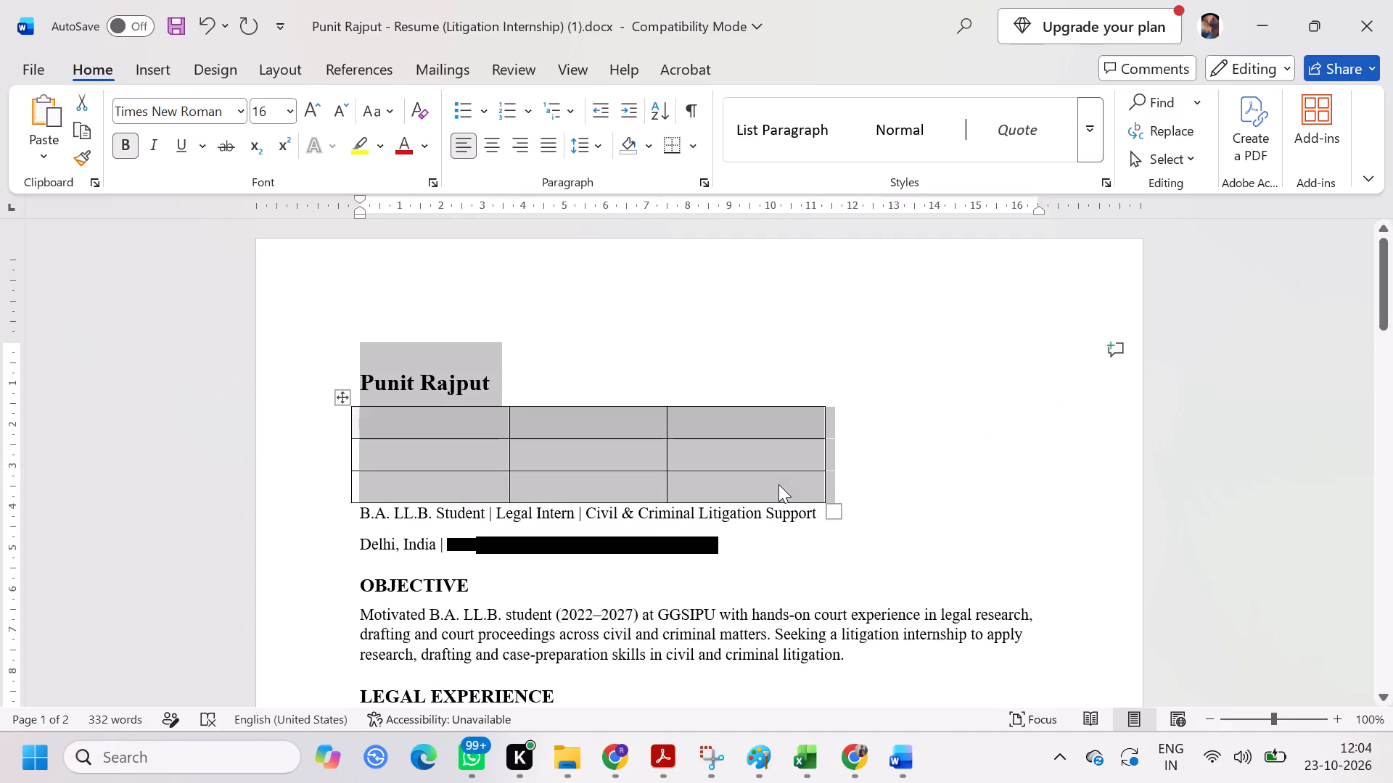
{"action": "left_click", "coordinate": [834, 505]}
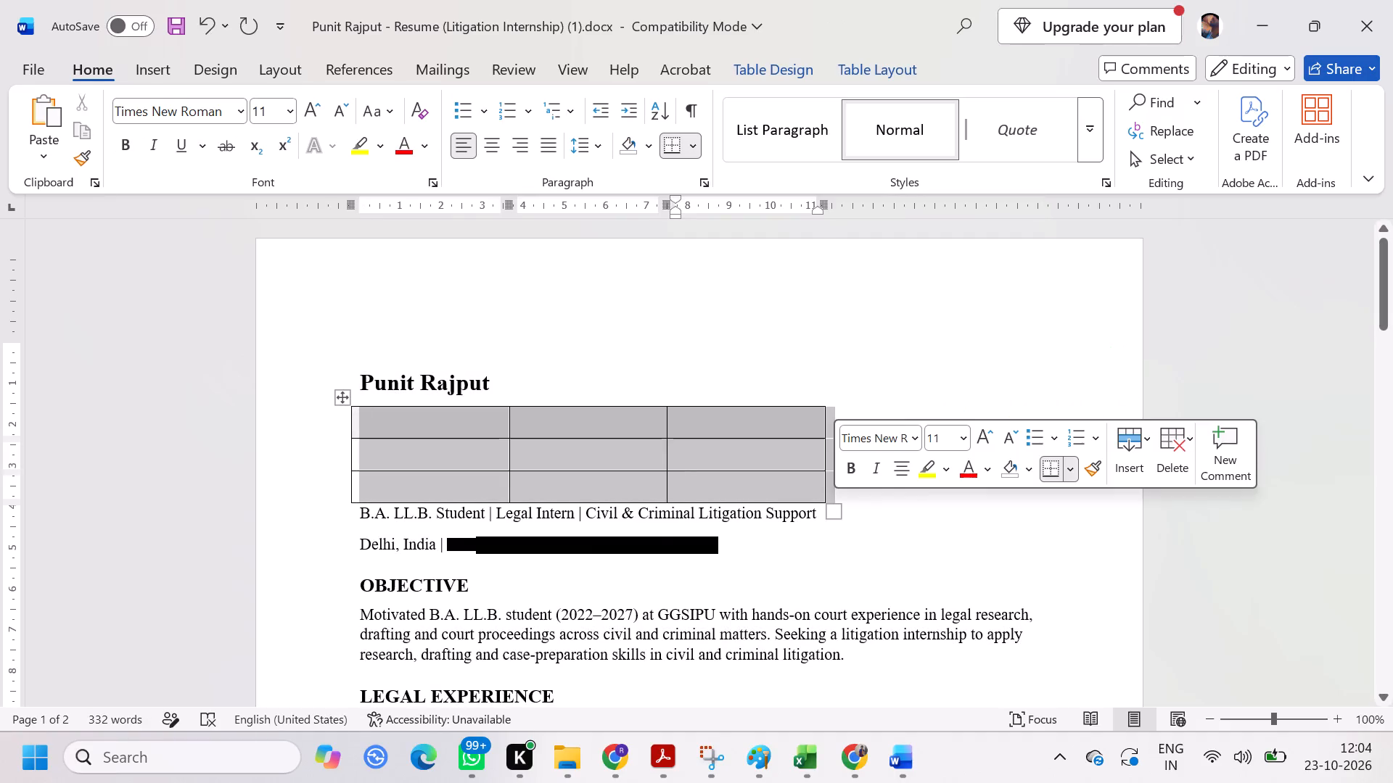
{"action": "left_click", "coordinate": [1186, 440]}
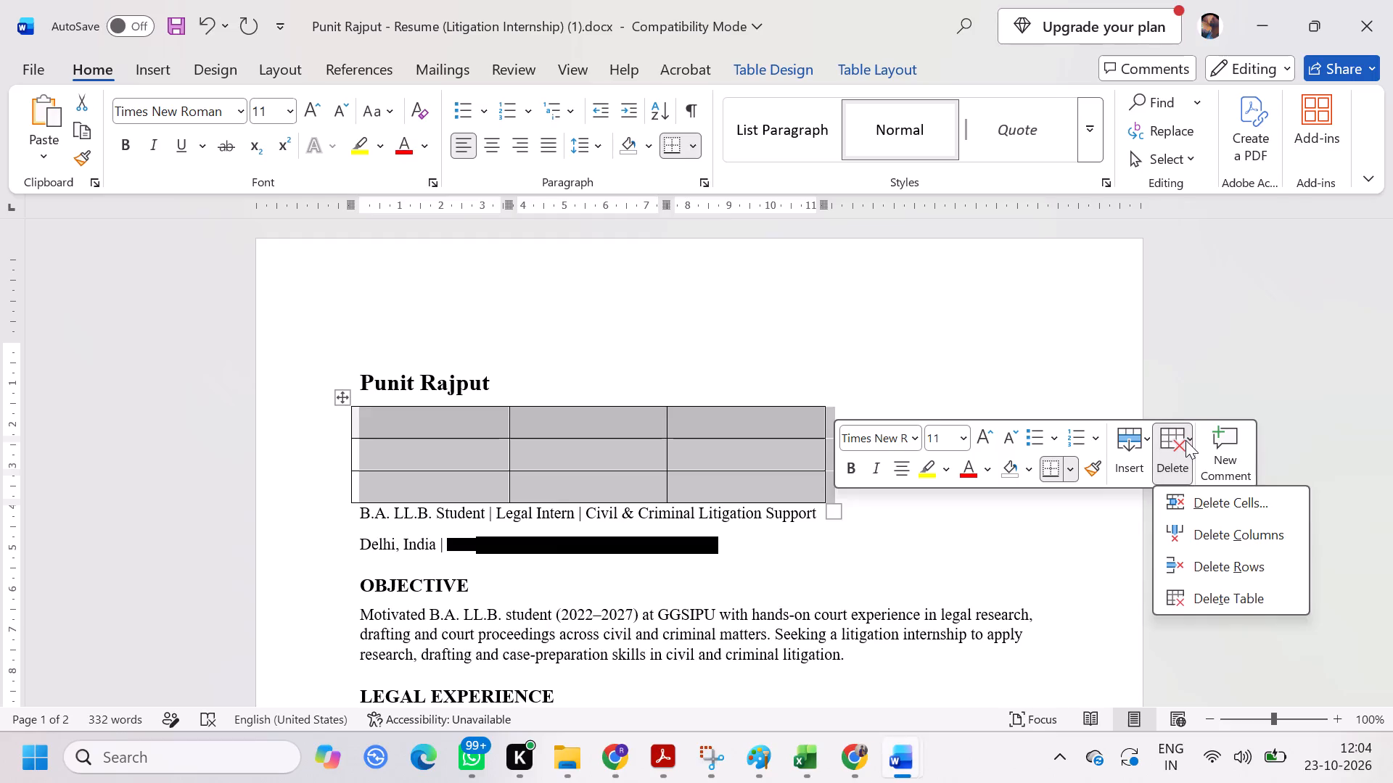
{"action": "left_click", "coordinate": [1204, 490]}
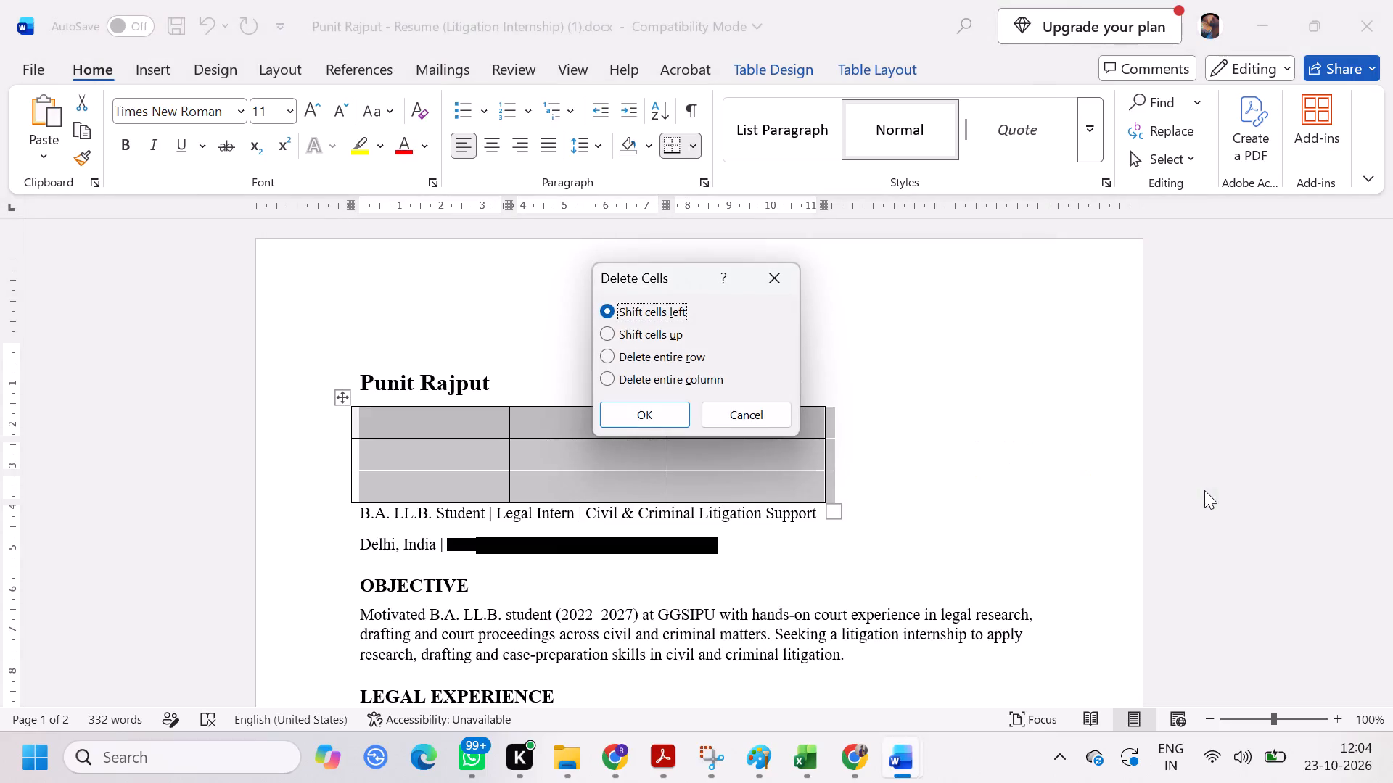
{"action": "left_click", "coordinate": [686, 373]}
{"action": "left_click", "coordinate": [663, 407]}
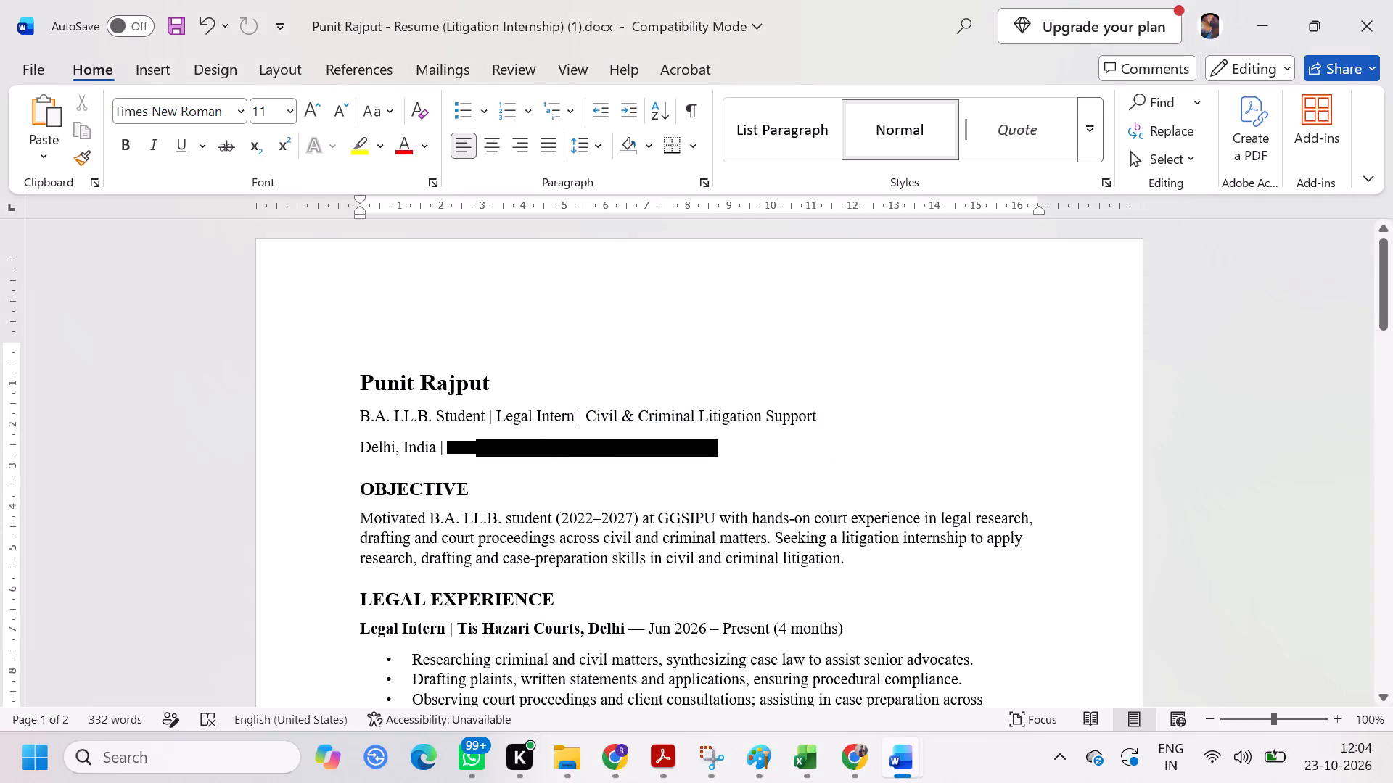
Move the name heading to the middle of its line by inserting spaces in front of it.
{"action": "left_click", "coordinate": [351, 376]}
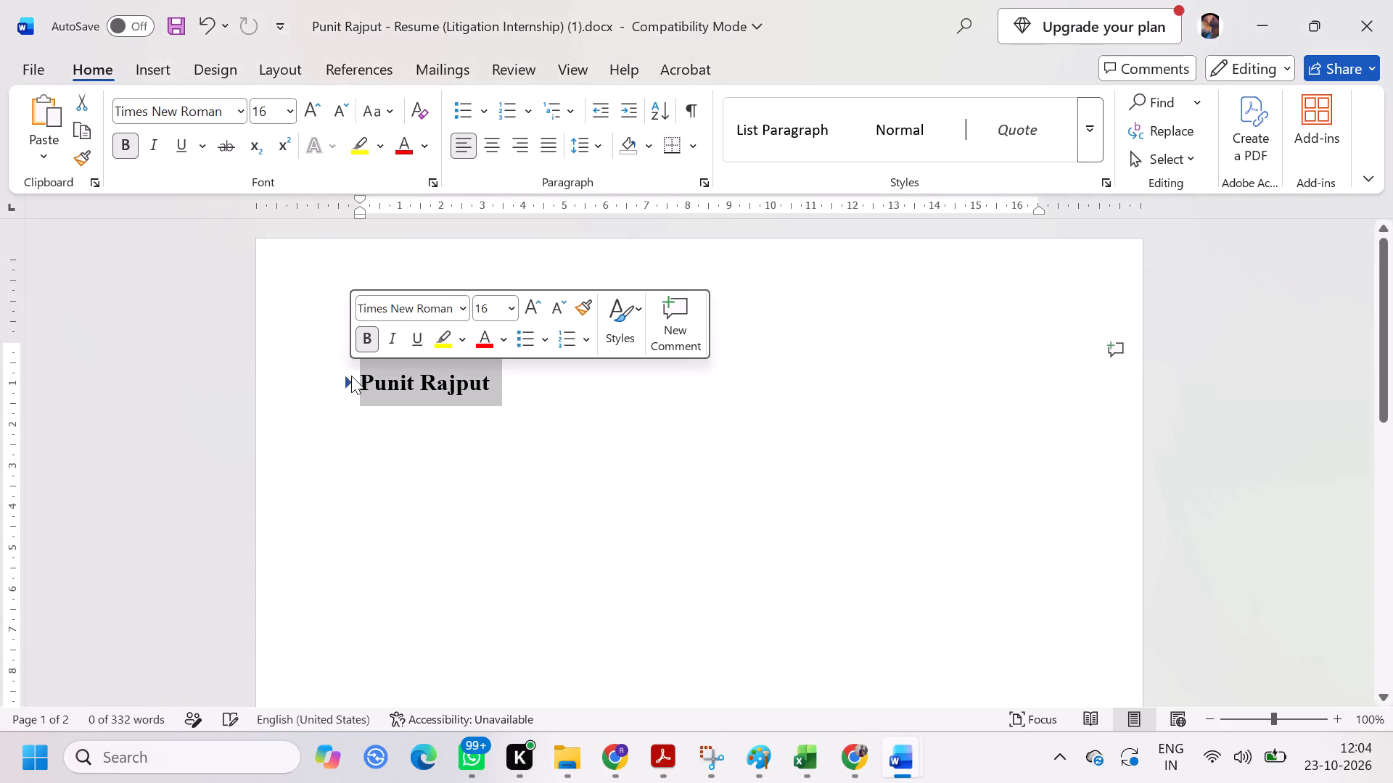
{"action": "key", "text": "ctrl+z"}
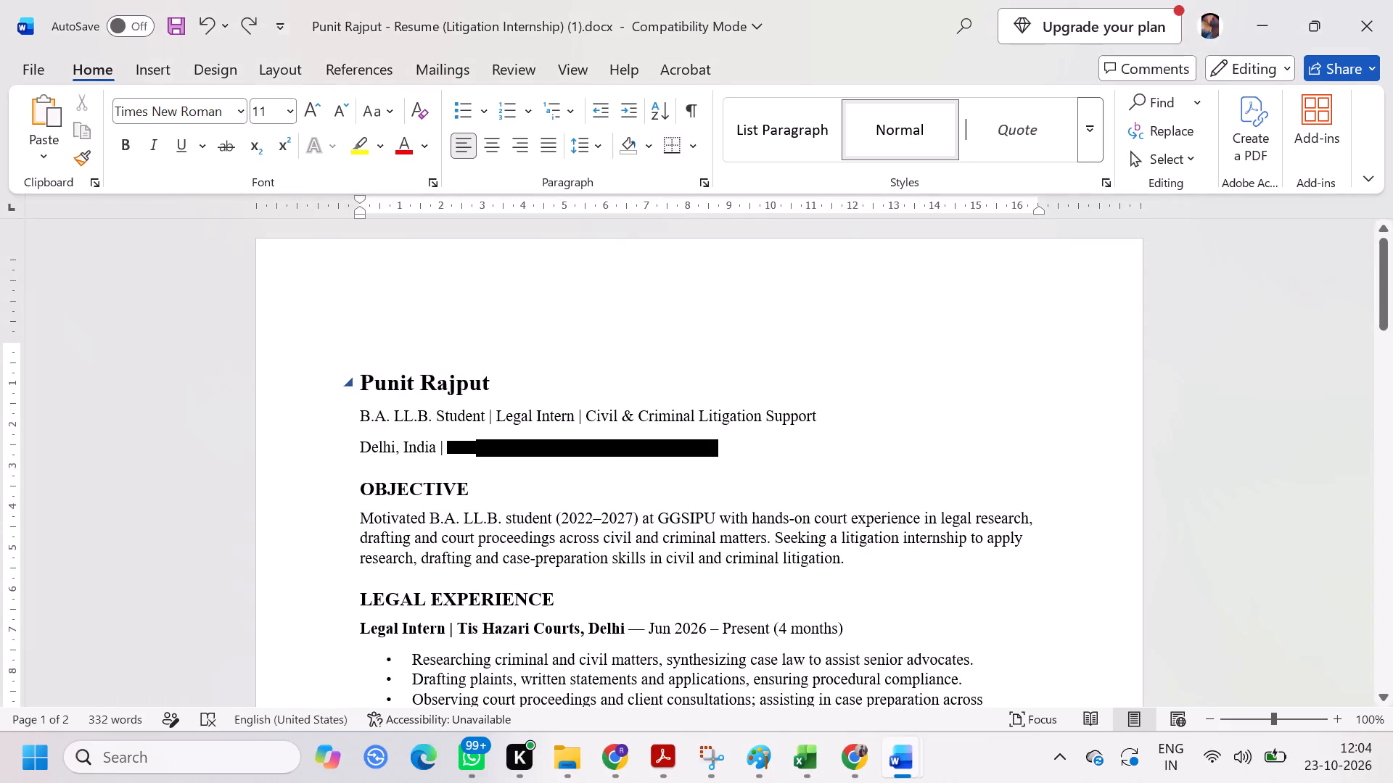
{"action": "left_click", "coordinate": [500, 384]}
{"action": "key", "text": "Left"}
{"action": "key", "text": "Left"}
{"action": "key", "text": "Left"}
{"action": "key", "text": "Left"}
{"action": "key", "text": "Left"}
{"action": "key", "text": "Left"}
{"action": "key", "text": "Left"}
{"action": "key", "text": "Left"}
{"action": "key", "text": "Left"}
{"action": "key", "text": "Left"}
{"action": "key", "text": "Left"}
{"action": "key", "text": "Left"}
{"action": "key", "text": "Left"}
{"action": "key", "text": "space"}
{"action": "key", "text": "space"}
{"action": "key", "text": "space"}
{"action": "key", "text": "space"}
{"action": "key", "text": "space"}
{"action": "key", "text": "space"}
{"action": "key", "text": "space"}
{"action": "key", "text": "space"}
{"action": "key", "text": "space"}
{"action": "key", "text": "space"}
{"action": "key", "text": "space"}
{"action": "key", "text": "space"}
{"action": "key", "text": "space"}
{"action": "key", "text": "space"}
{"action": "key", "text": "space"}
{"action": "key", "text": "space"}
{"action": "key", "text": "space"}
{"action": "key", "text": "space"}
{"action": "key", "text": "space"}
{"action": "key", "text": "space"}
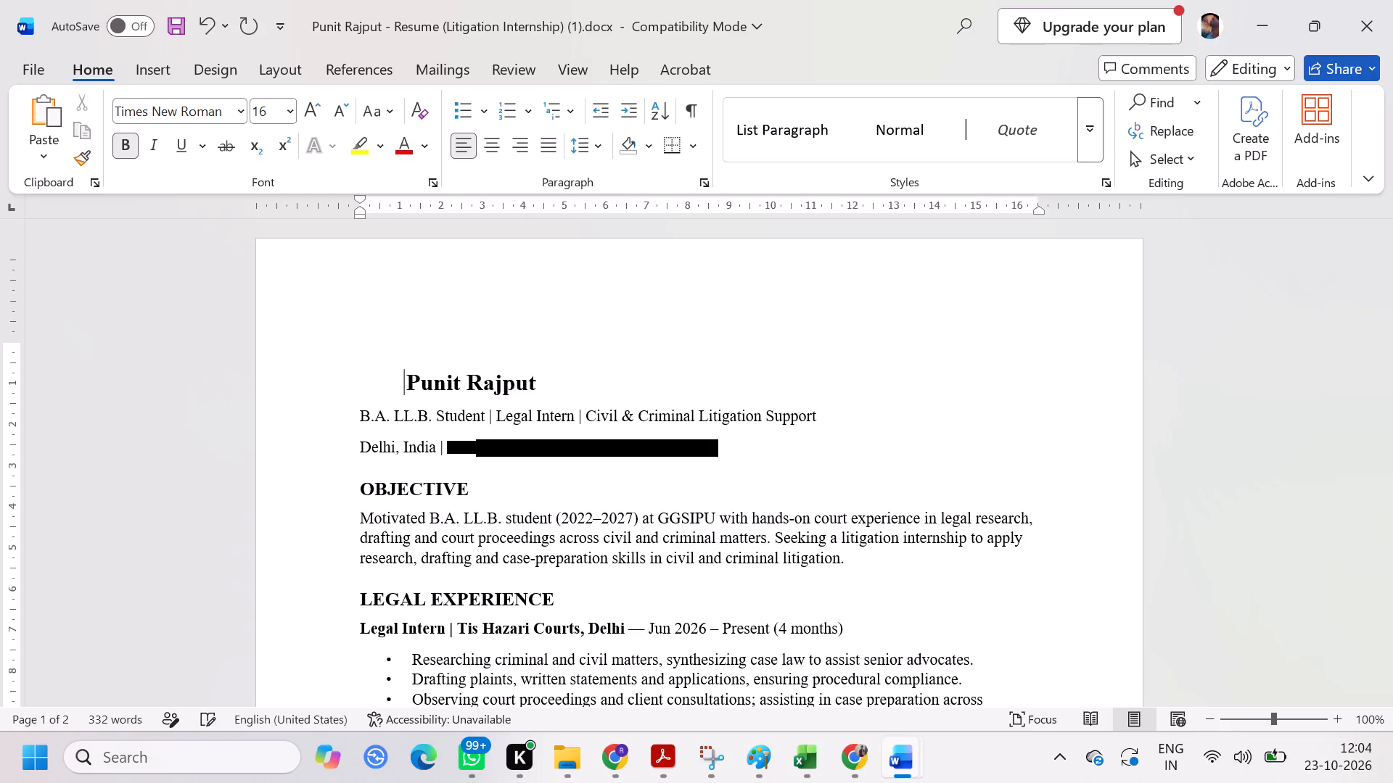
{"action": "key", "text": "space"}
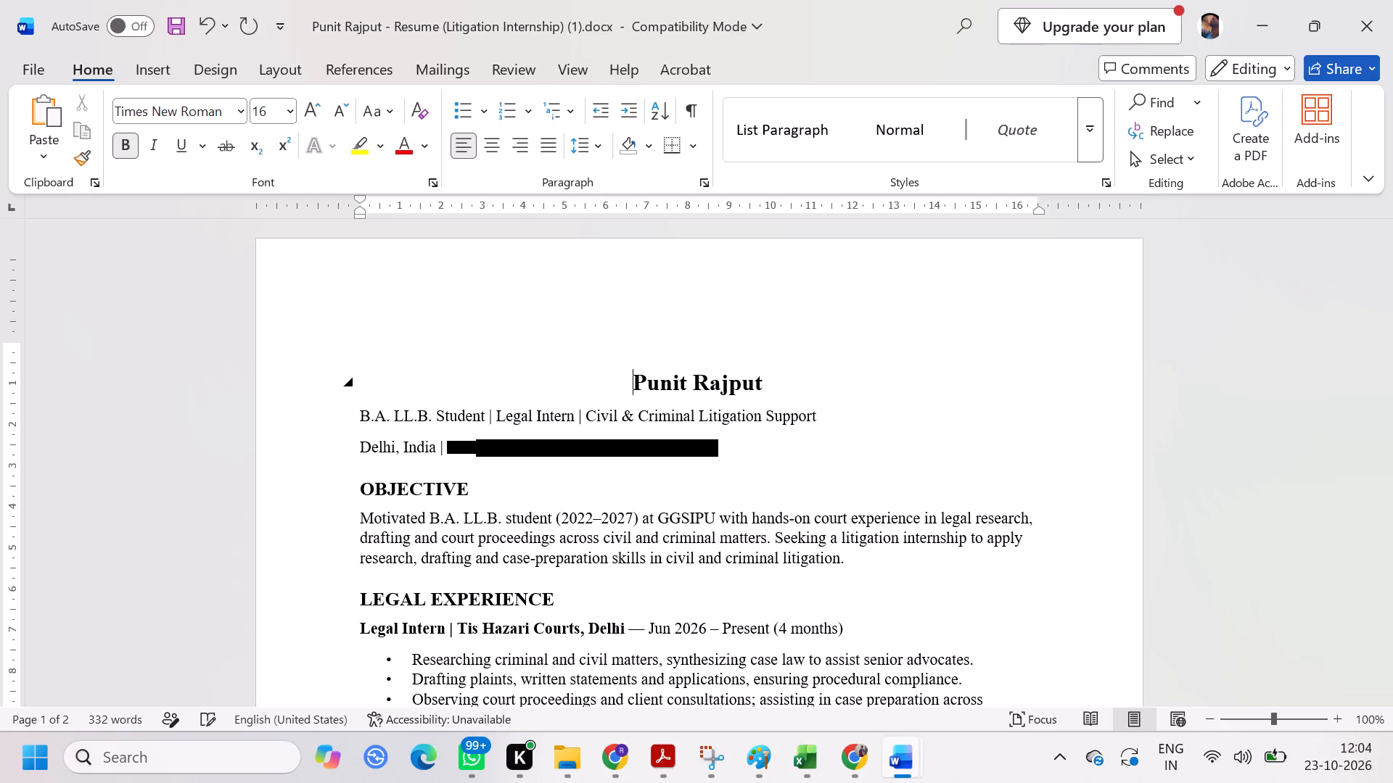
Join the Delhi, India contact line onto the end of the B.A. LL.B. Student subtitle line, separated by a space.
{"action": "left_click", "coordinate": [364, 449]}
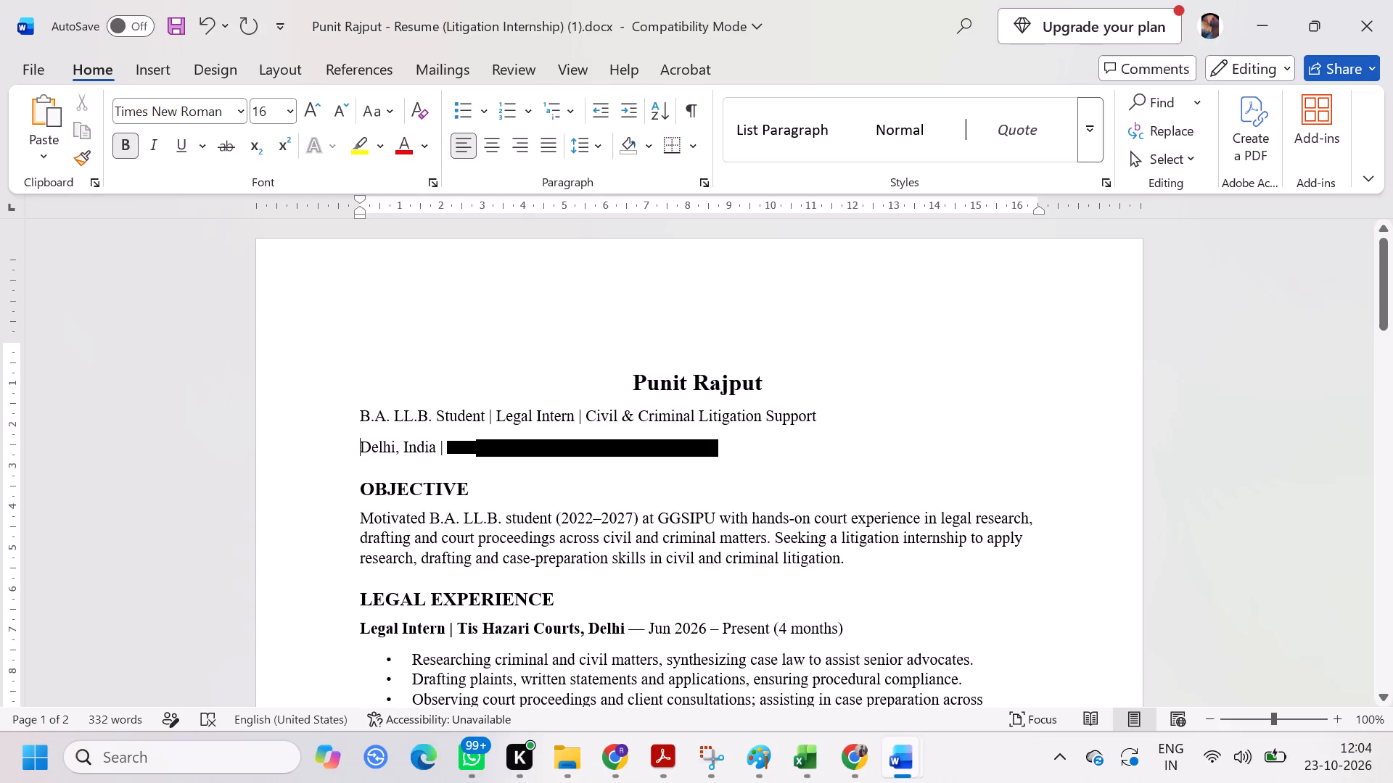
{"action": "key", "text": "BackSpace"}
{"action": "key", "text": "space"}
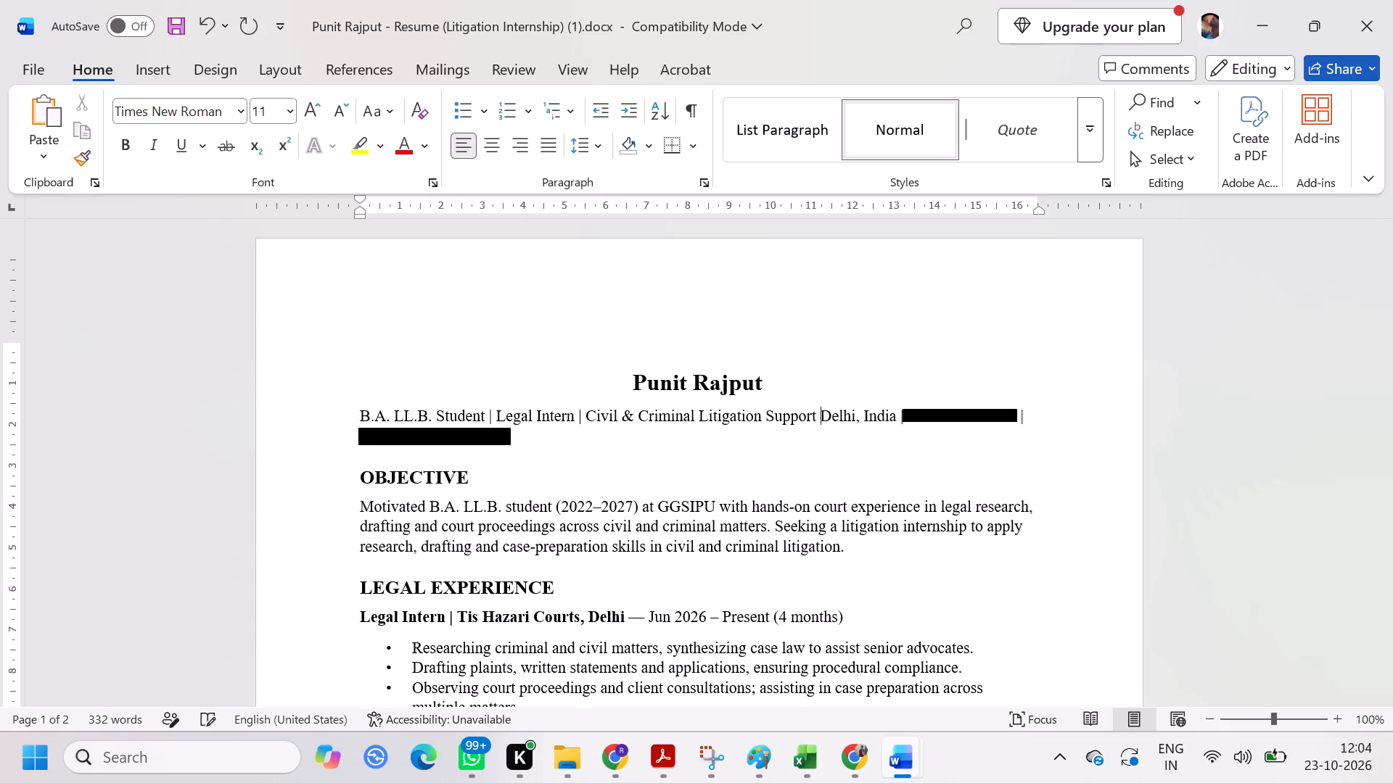
Try to shift the wrapped second line of the contact details toward the middle by inserting spaces before it.
{"action": "left_click", "coordinate": [356, 439]}
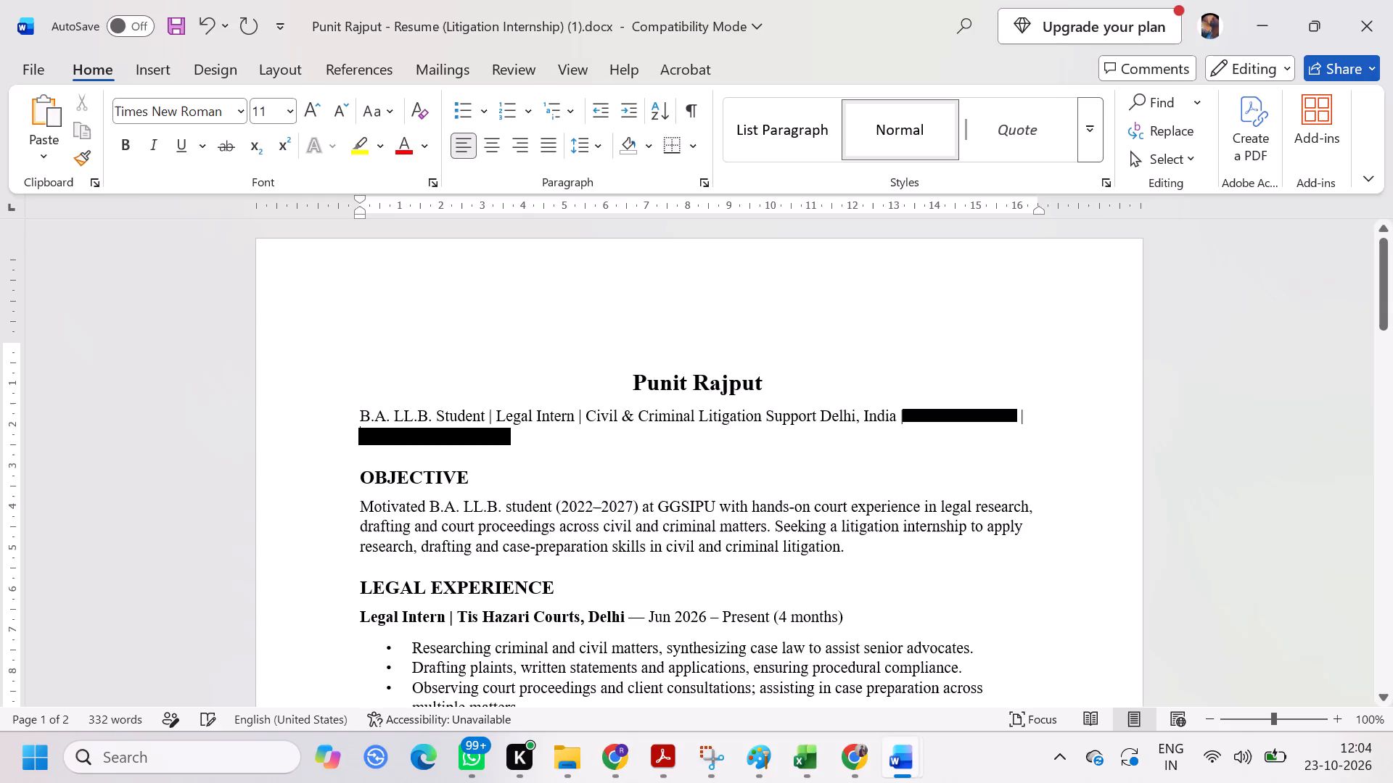
{"action": "key", "text": "space"}
{"action": "key", "text": "space"}
{"action": "key", "text": "space"}
{"action": "key", "text": "space"}
{"action": "key", "text": "space"}
{"action": "key", "text": "space"}
{"action": "key", "text": "space"}
{"action": "key", "text": "space"}
{"action": "key", "text": "space"}
{"action": "key", "text": "space"}
{"action": "key", "text": "space"}
{"action": "key", "text": "space"}
{"action": "key", "text": "space"}
{"action": "key", "text": "space"}
{"action": "key", "text": "space"}
{"action": "key", "text": "space"}
{"action": "key", "text": "space"}
{"action": "key", "text": "space"}
{"action": "key", "text": "space"}
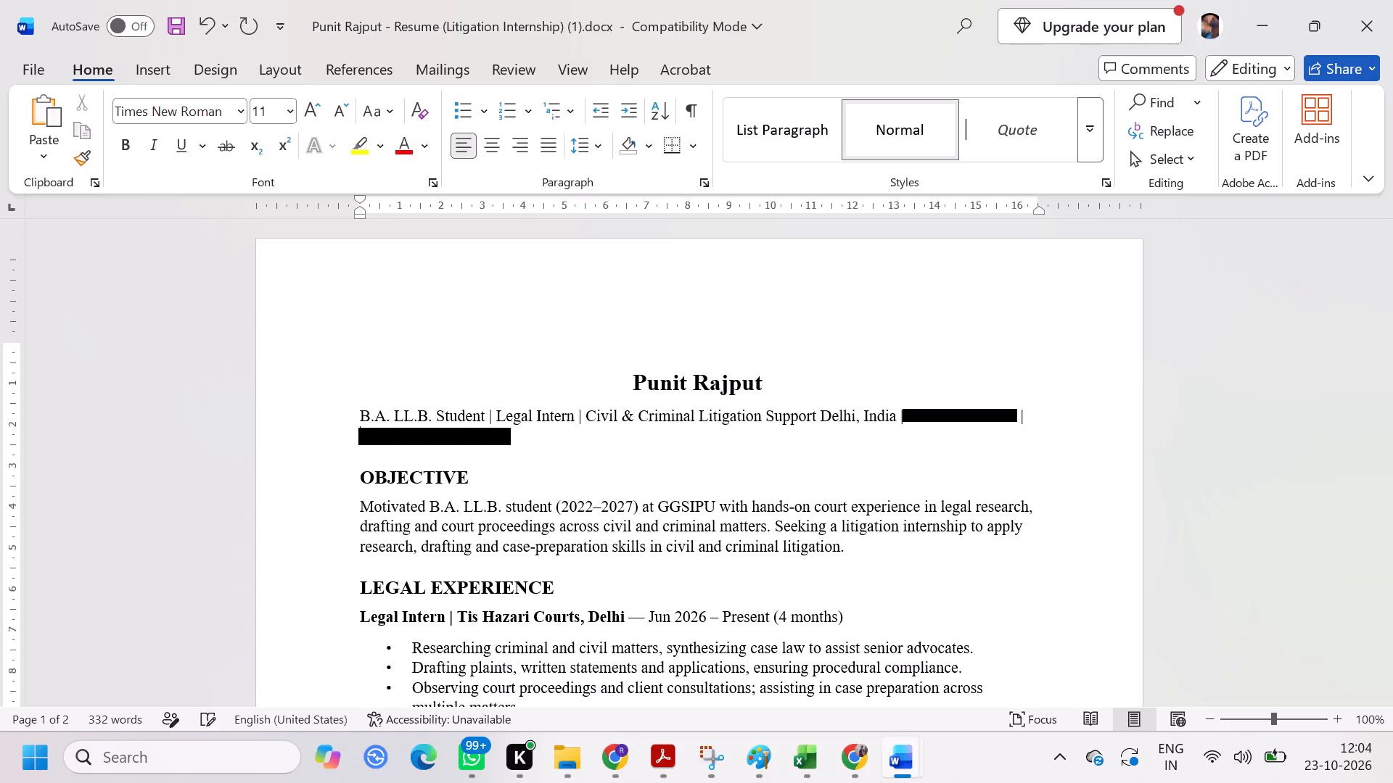
Review the resume's layout and page break from the heading through Education, Certifications & Training and Skills.
{"action": "scroll", "coordinate": [469, 526], "scroll_direction": "down", "scroll_amount": 3}
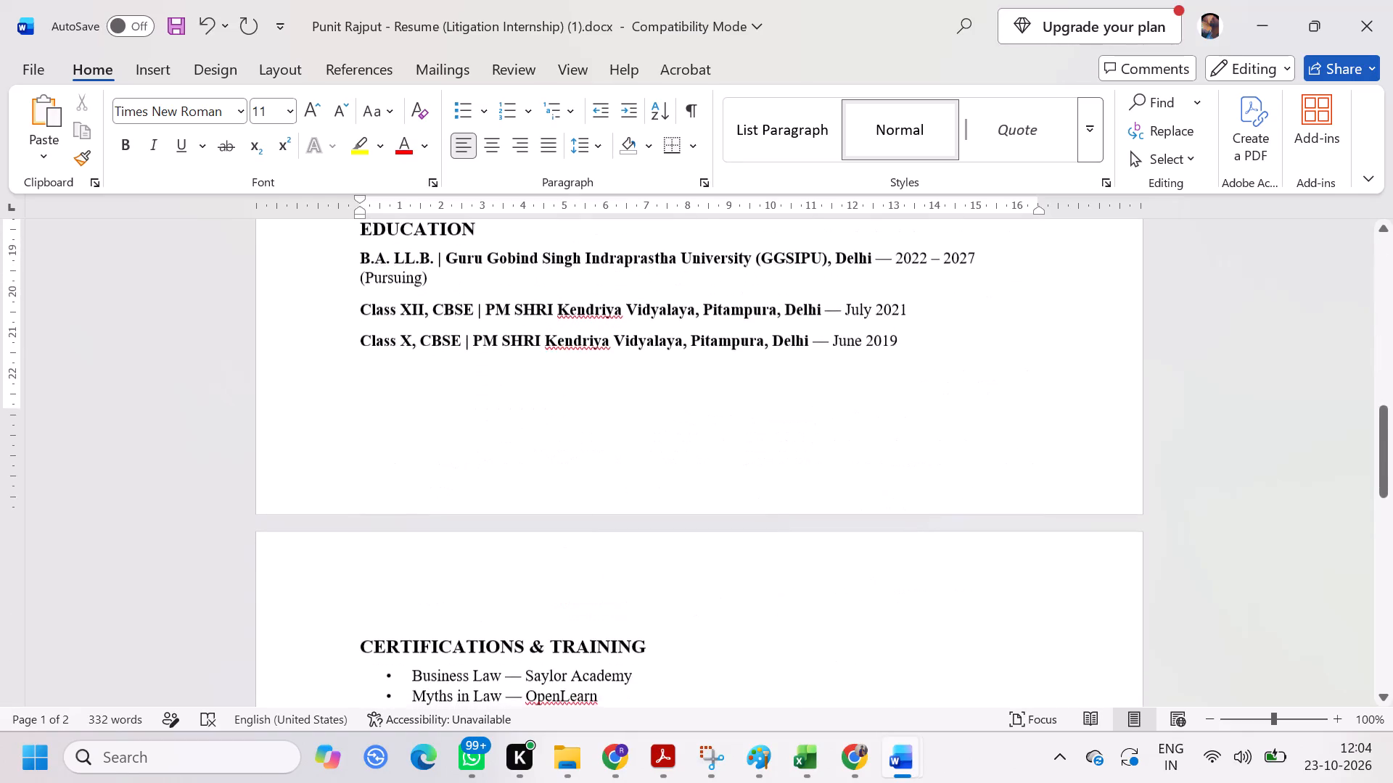
{"action": "scroll", "coordinate": [469, 526], "scroll_direction": "down", "scroll_amount": 2}
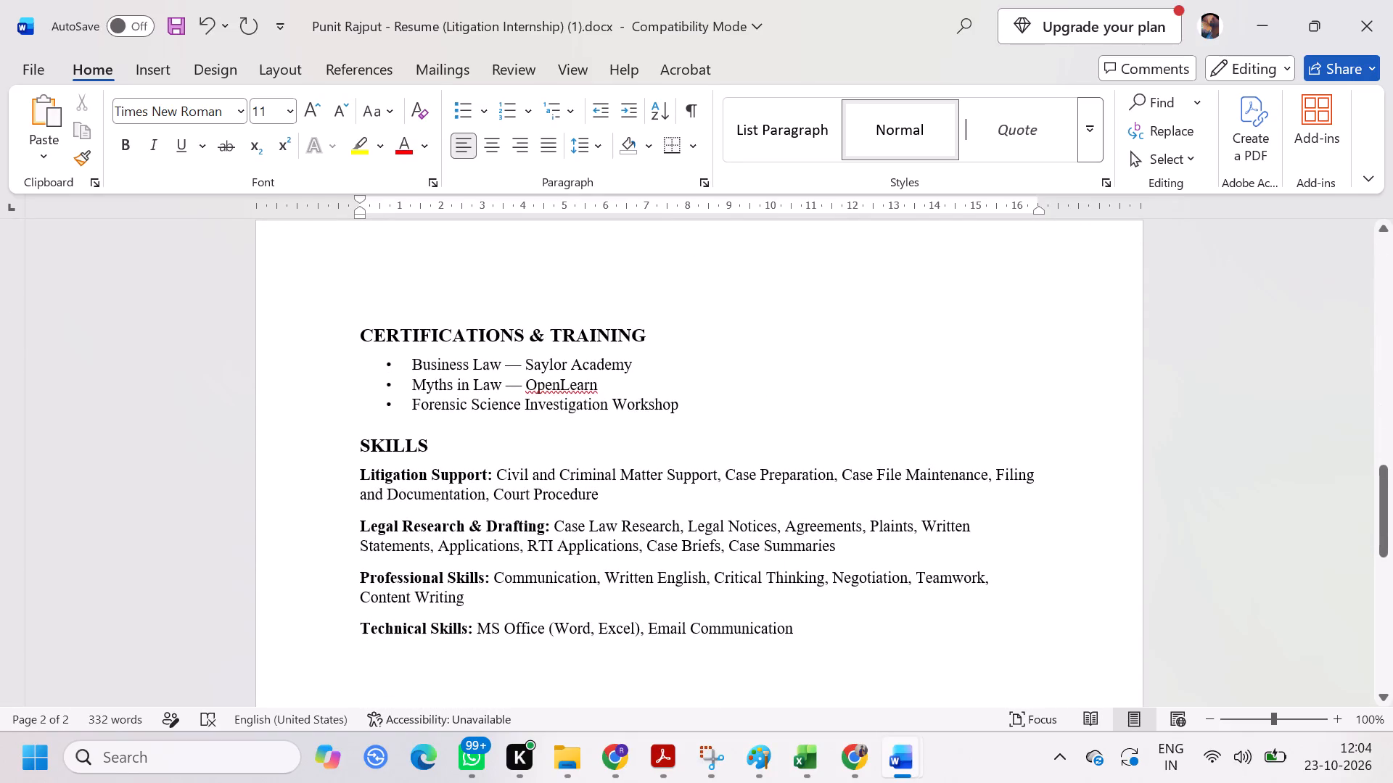
{"action": "scroll", "coordinate": [469, 526], "scroll_direction": "down", "scroll_amount": 1}
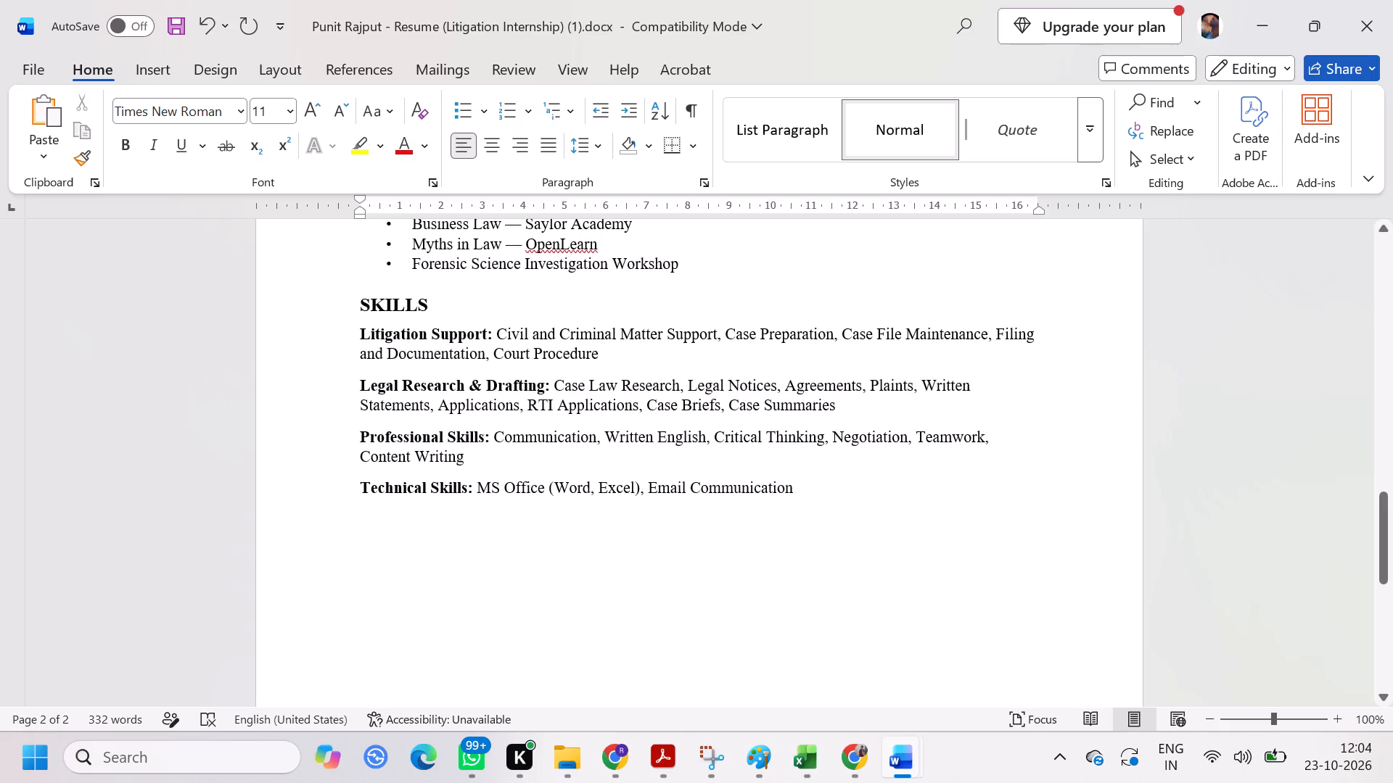
{"action": "scroll", "coordinate": [469, 526], "scroll_direction": "down", "scroll_amount": 2}
{"action": "scroll", "coordinate": [469, 526], "scroll_direction": "up", "scroll_amount": 4}
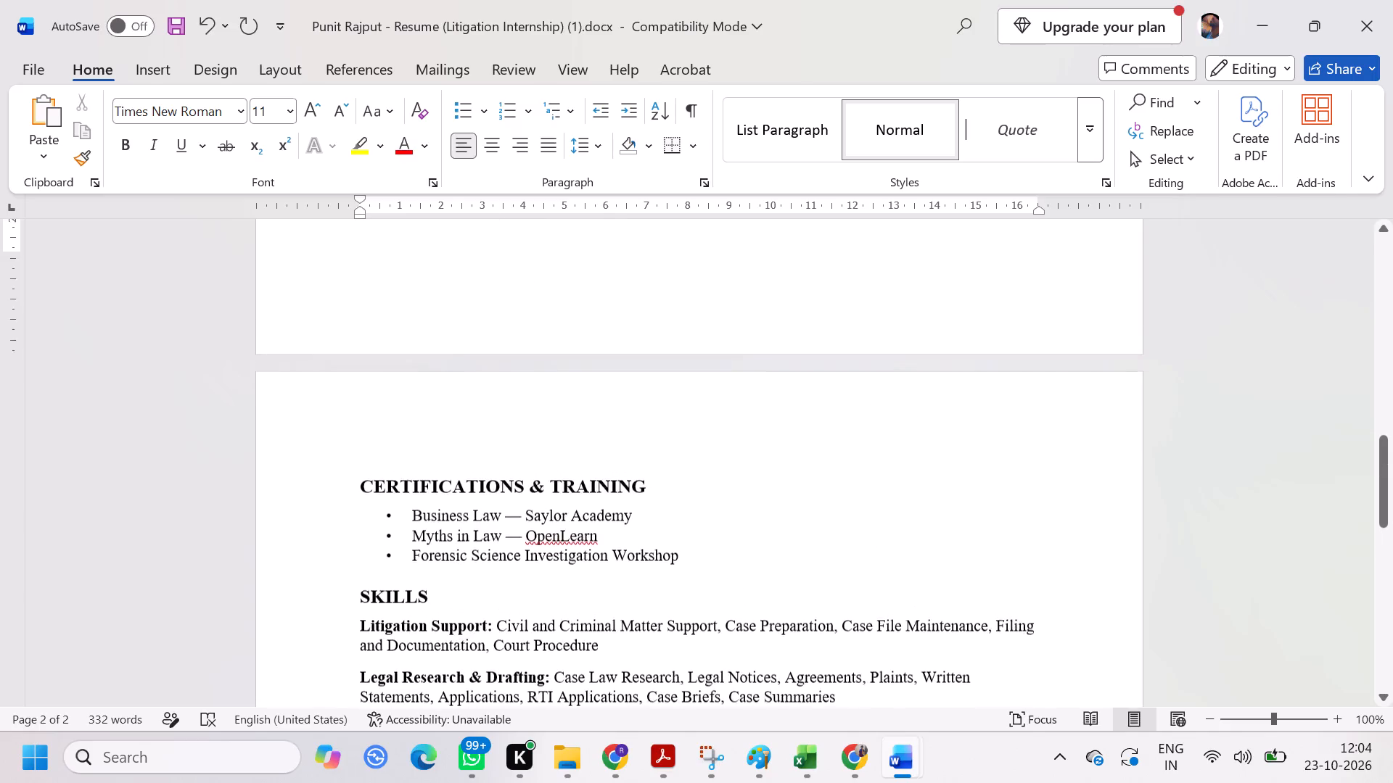
{"action": "scroll", "coordinate": [469, 526], "scroll_direction": "up", "scroll_amount": 3}
{"action": "scroll", "coordinate": [469, 526], "scroll_direction": "down", "scroll_amount": 3}
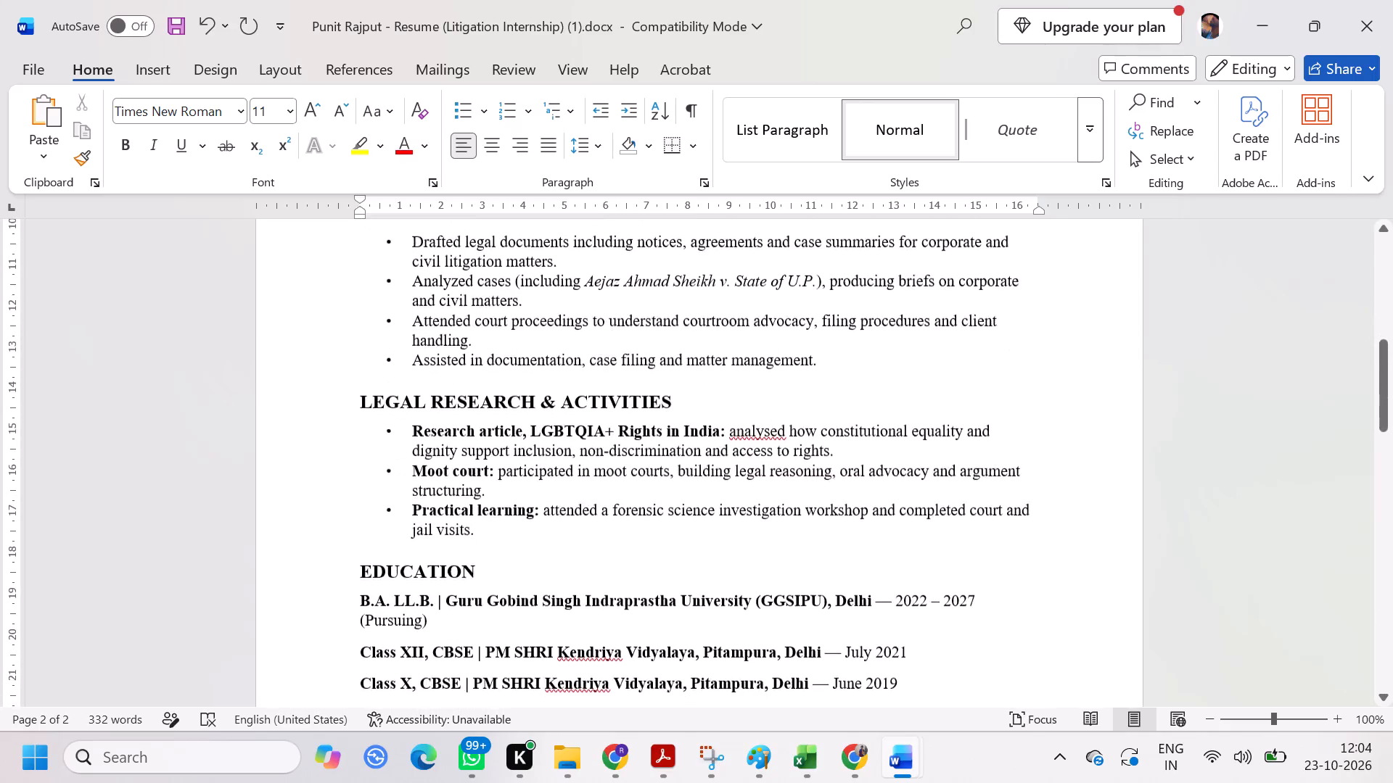
{"action": "scroll", "coordinate": [469, 526], "scroll_direction": "down", "scroll_amount": 1}
{"action": "scroll", "coordinate": [469, 526], "scroll_direction": "up", "scroll_amount": 2}
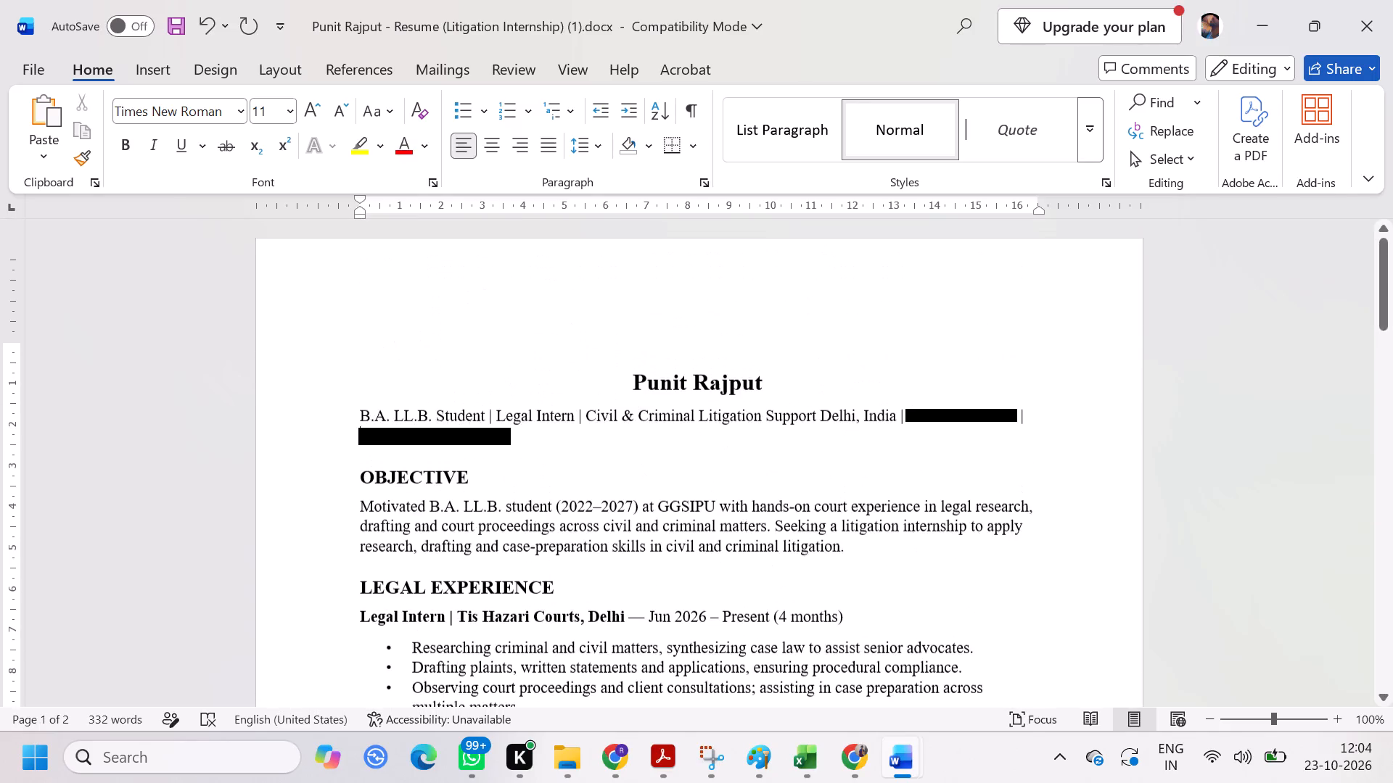
{"action": "scroll", "coordinate": [469, 526], "scroll_direction": "down", "scroll_amount": 4}
{"action": "scroll", "coordinate": [469, 526], "scroll_direction": "up", "scroll_amount": 2}
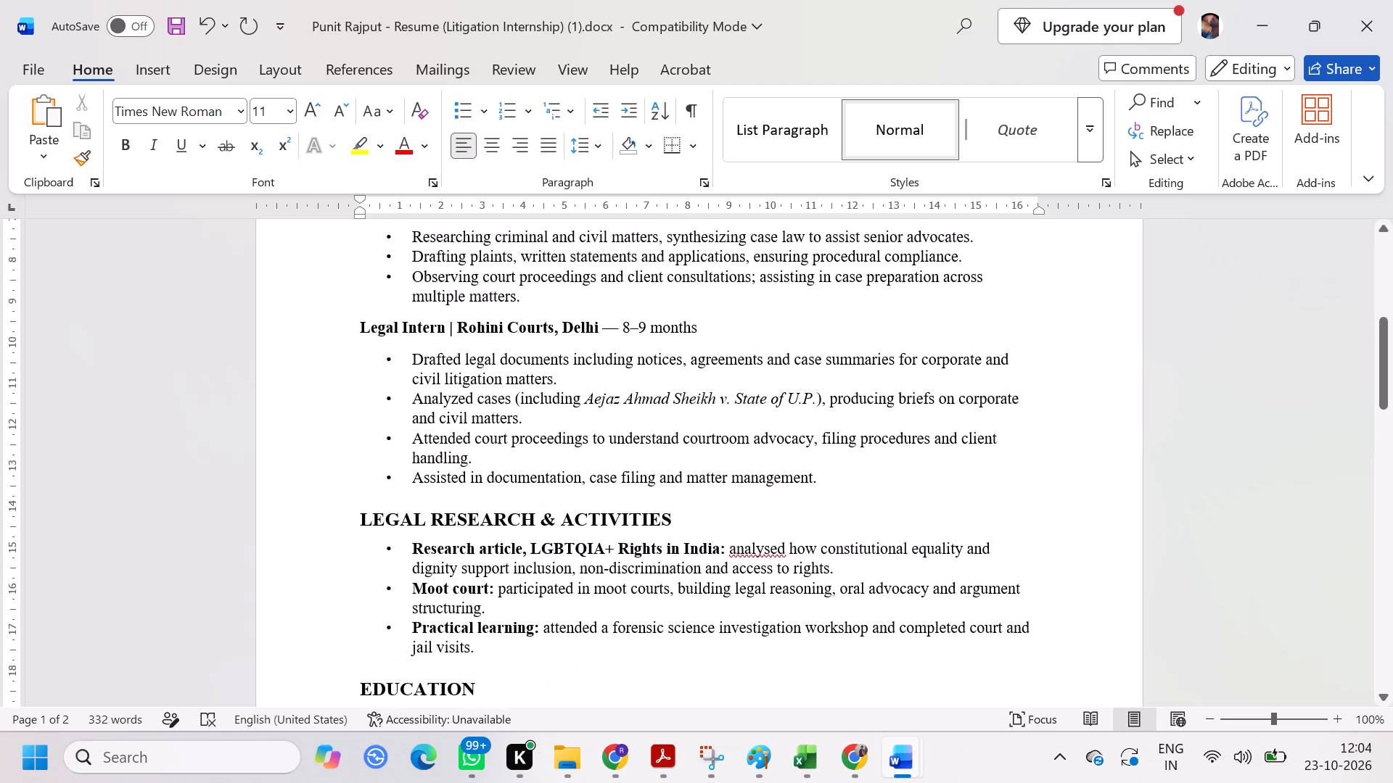
Find the corporate secretarial resume, the Word copy marked (1), in the Downloads folder and open it.
{"action": "left_click", "coordinate": [558, 769]}
{"action": "scroll", "coordinate": [449, 489], "scroll_direction": "down", "scroll_amount": 1}
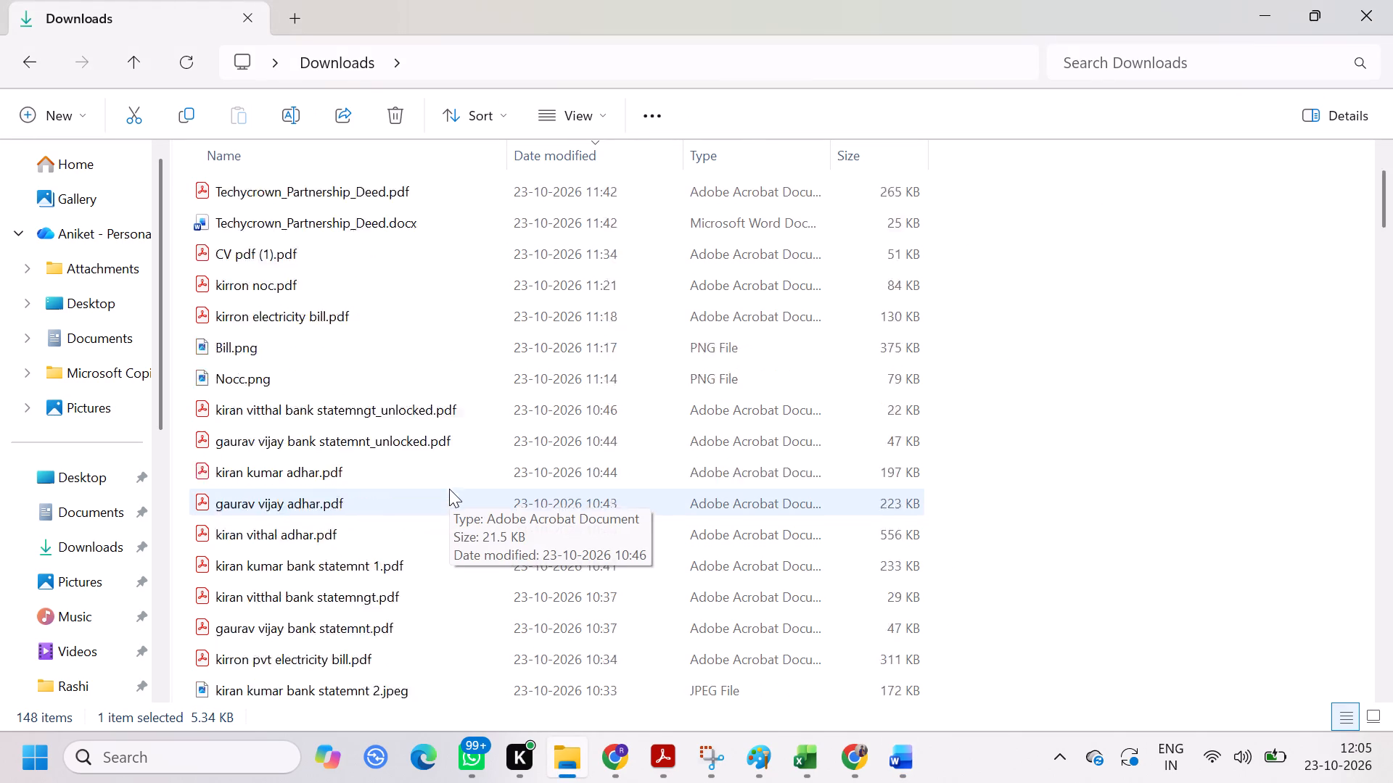
{"action": "scroll", "coordinate": [449, 489], "scroll_direction": "down", "scroll_amount": 6}
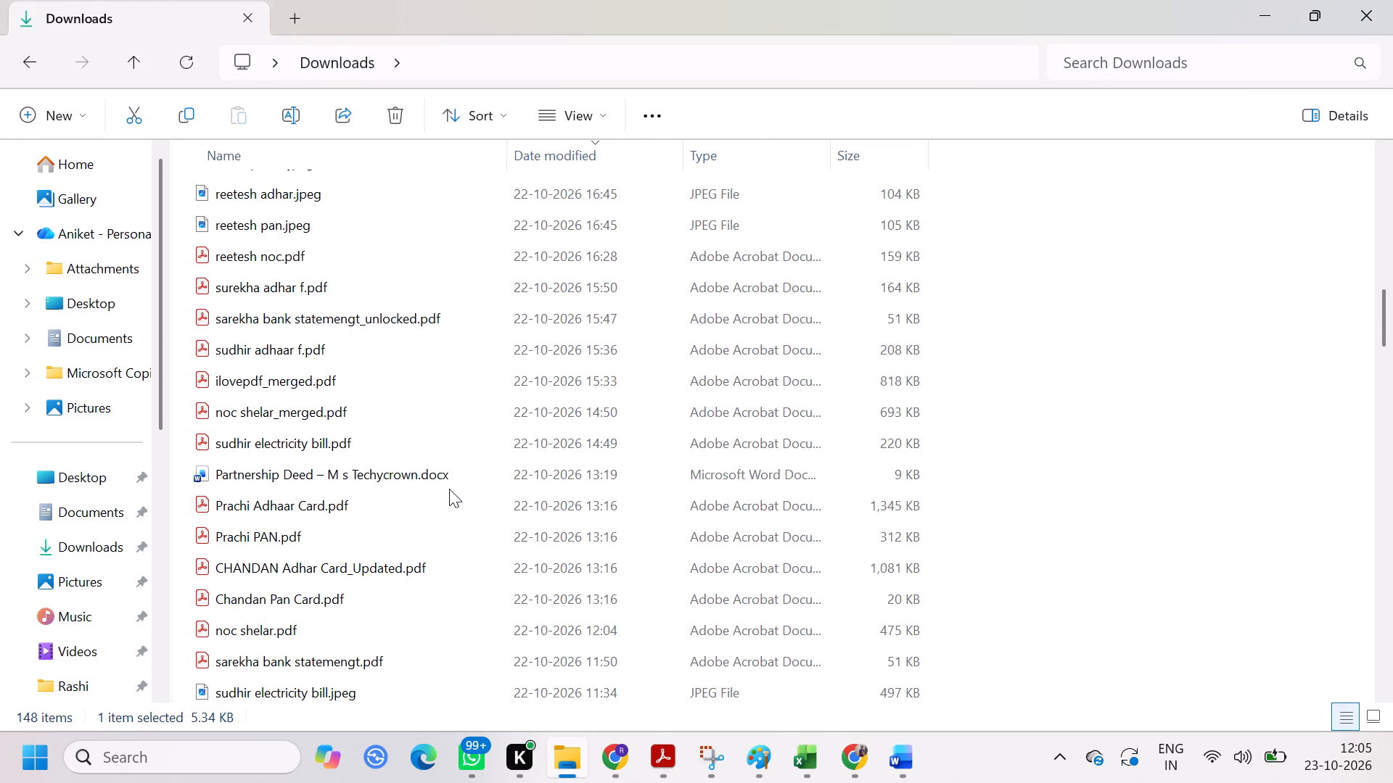
{"action": "scroll", "coordinate": [413, 482], "scroll_direction": "down", "scroll_amount": 2}
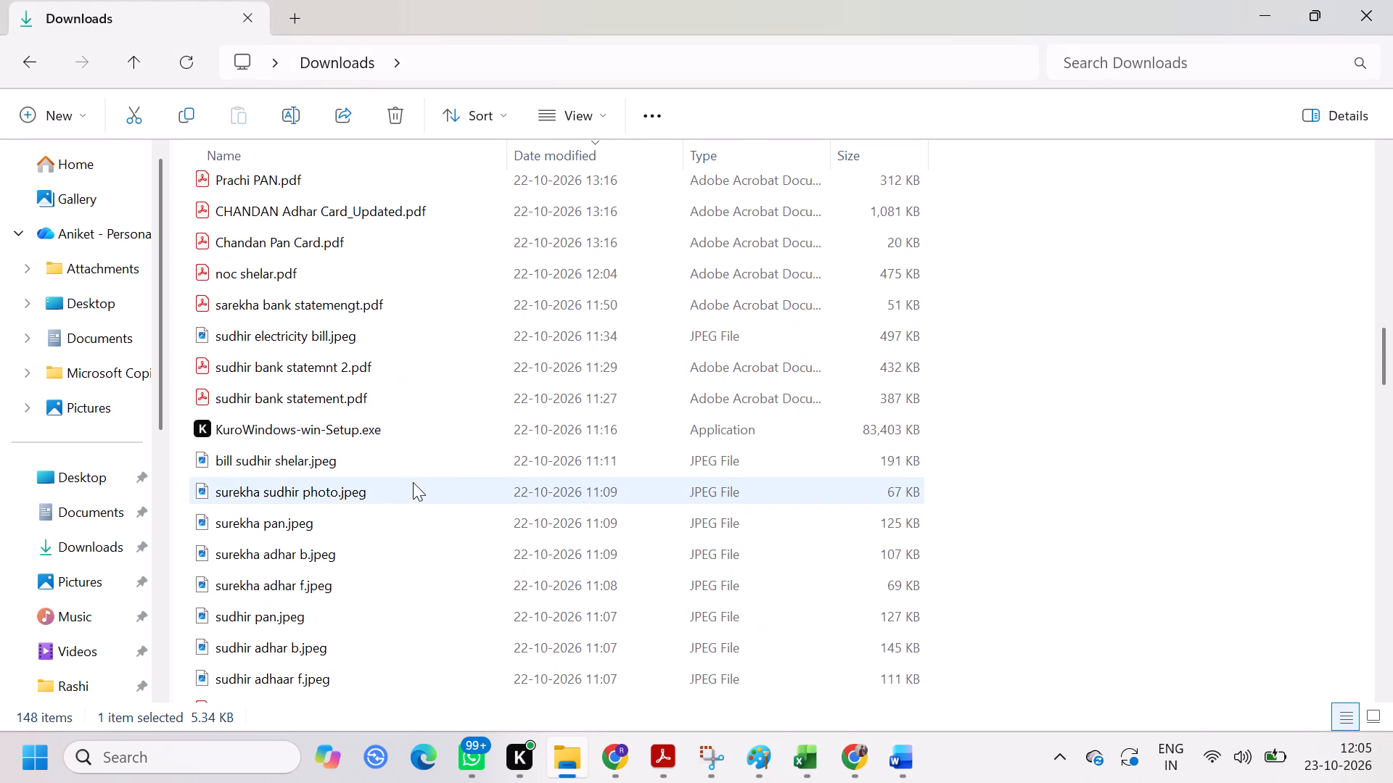
{"action": "scroll", "coordinate": [413, 482], "scroll_direction": "down", "scroll_amount": 2}
{"action": "triple_click", "coordinate": [413, 482]}
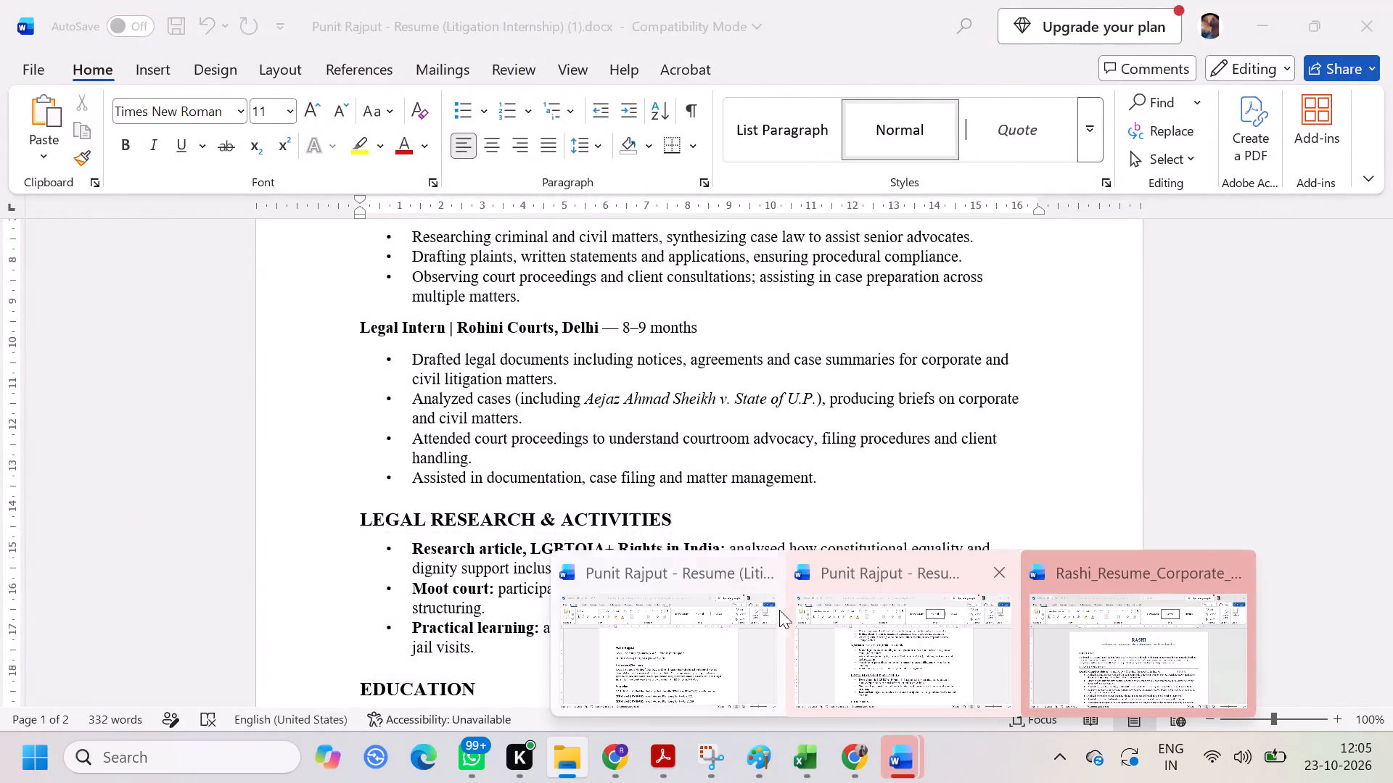
Close the other open copy of the litigation internship resume, keeping the one being edited.
{"action": "left_click", "coordinate": [757, 558]}
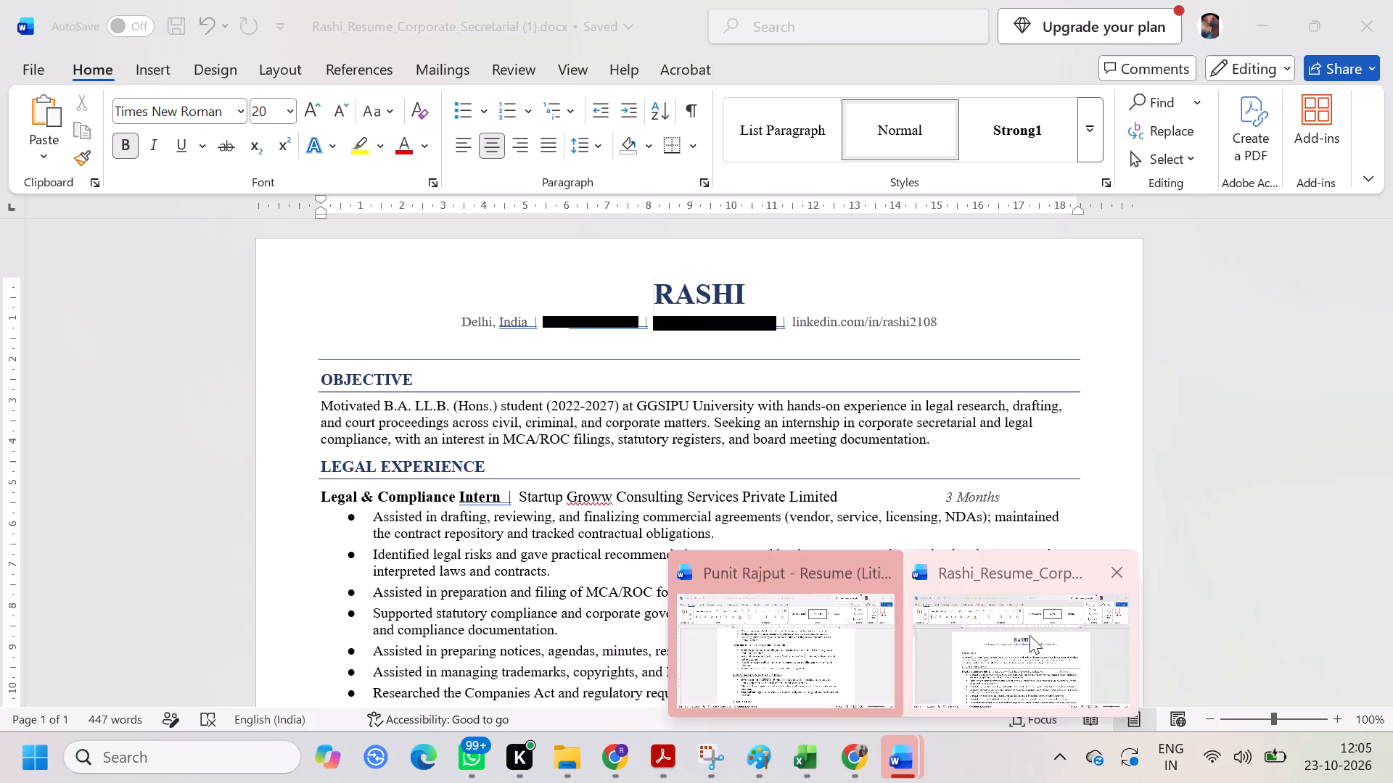
Switch to the corporate secretarial resume and examine its heading, section and skills layout as a formatting reference.
{"action": "left_click", "coordinate": [1030, 635]}
{"action": "scroll", "coordinate": [908, 529], "scroll_direction": "down", "scroll_amount": 4}
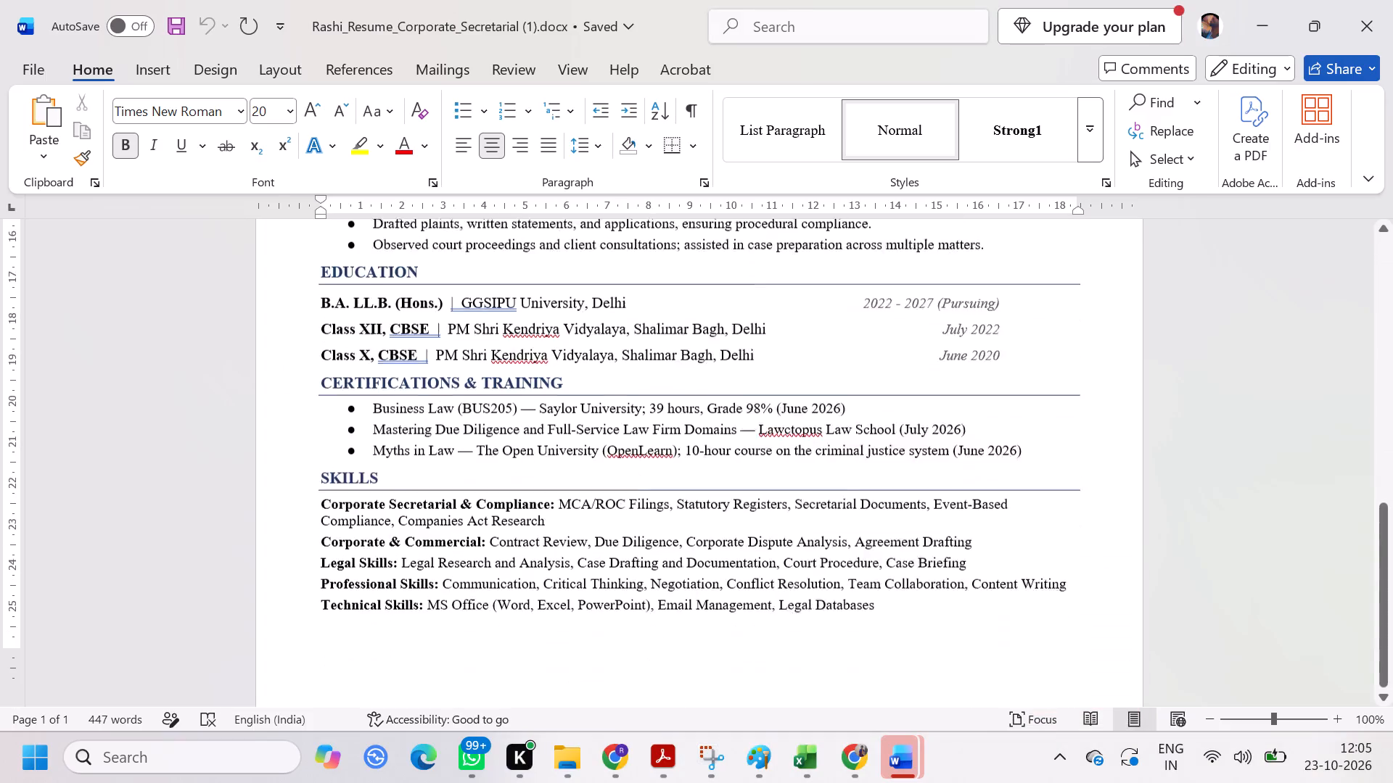
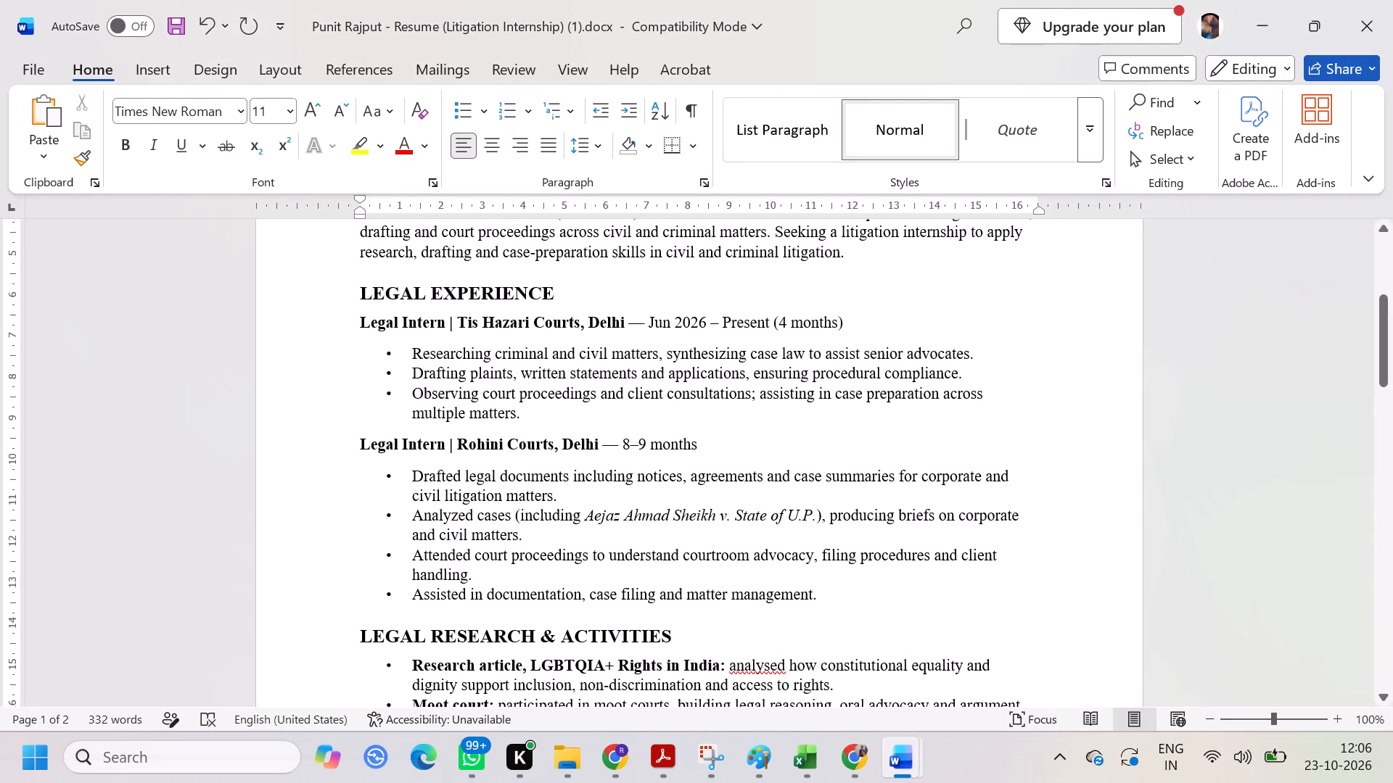
Delete the "(4 months)" duration after "Jun 2026 – Present" in the Tis Hazari Courts entry.
{"action": "left_click_drag", "start_coordinate": [848, 321], "coordinate": [778, 323]}
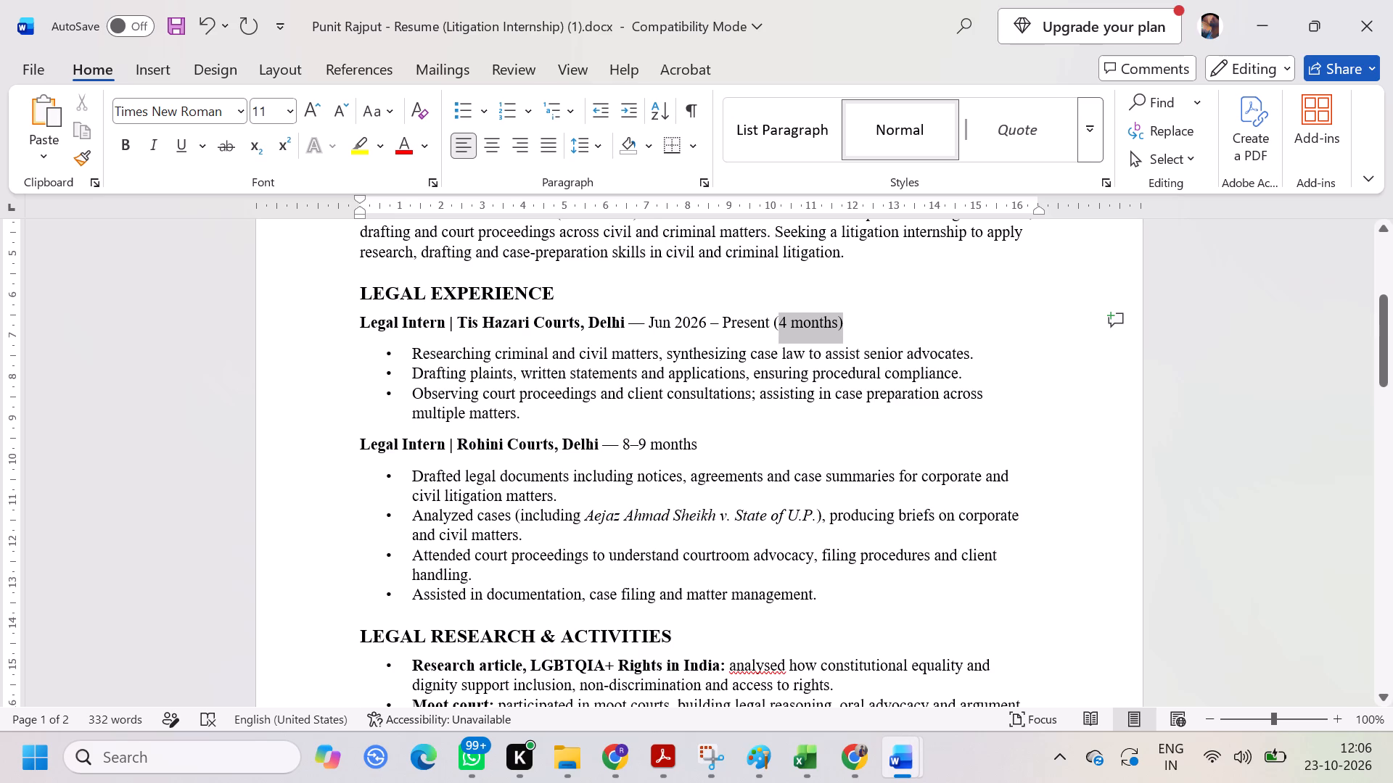
{"action": "left_click_drag", "start_coordinate": [778, 323], "coordinate": [781, 317]}
{"action": "left_click_drag", "start_coordinate": [781, 317], "coordinate": [771, 310]}
{"action": "key", "text": "BackSpace"}
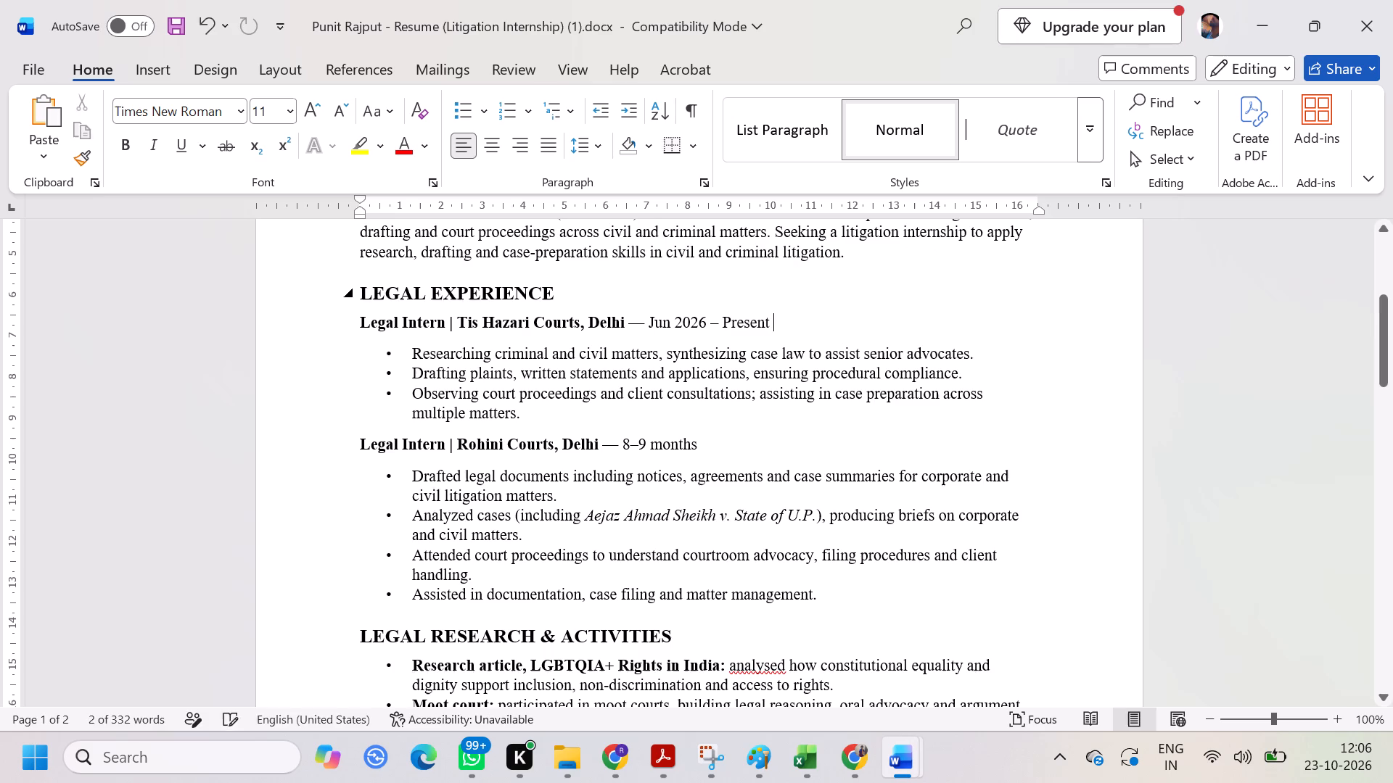
Replace the dash after "Tis Hazari Courts, Delhi" with blank spacing so that "Jun 2026 – Present" sits at the page's right margin.
{"action": "left_click", "coordinate": [644, 320]}
{"action": "key", "text": "BackSpace"}
{"action": "key", "text": "BackSpace"}
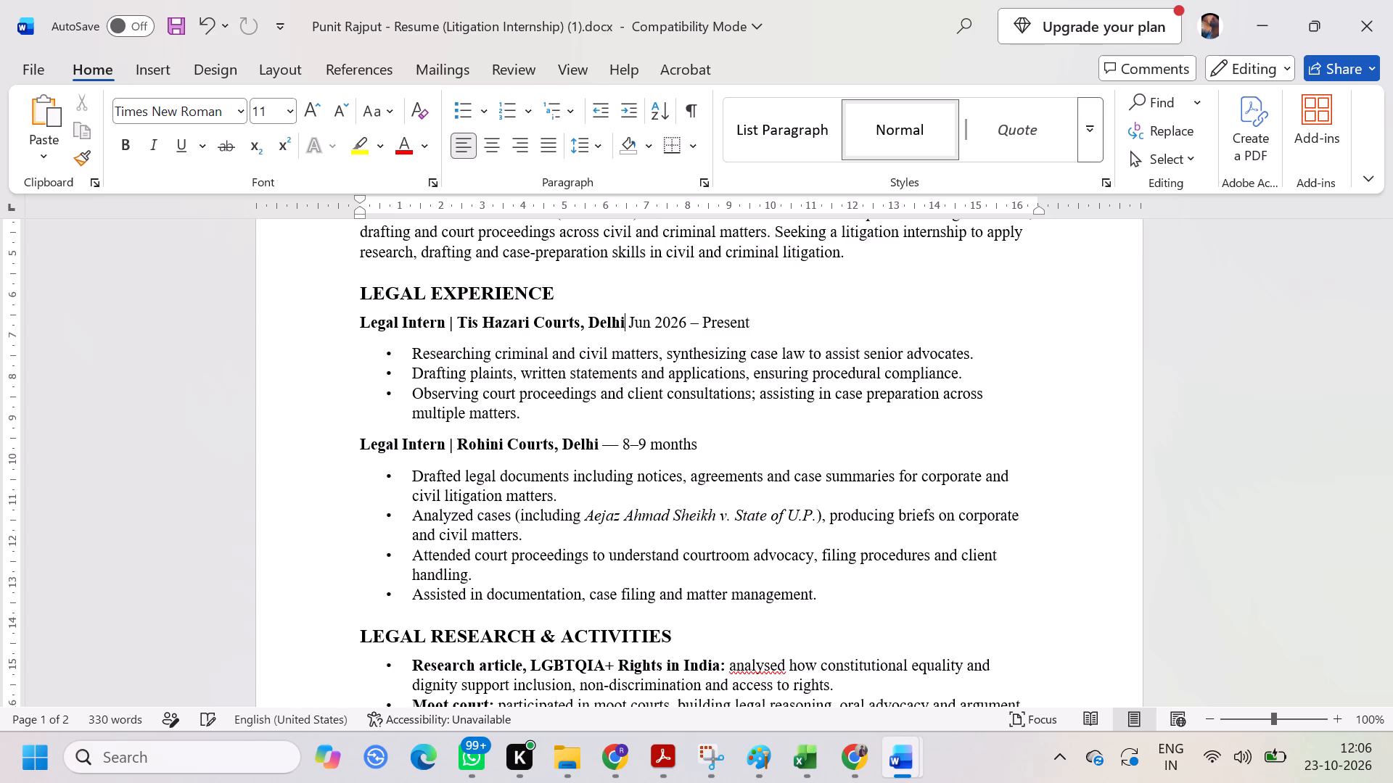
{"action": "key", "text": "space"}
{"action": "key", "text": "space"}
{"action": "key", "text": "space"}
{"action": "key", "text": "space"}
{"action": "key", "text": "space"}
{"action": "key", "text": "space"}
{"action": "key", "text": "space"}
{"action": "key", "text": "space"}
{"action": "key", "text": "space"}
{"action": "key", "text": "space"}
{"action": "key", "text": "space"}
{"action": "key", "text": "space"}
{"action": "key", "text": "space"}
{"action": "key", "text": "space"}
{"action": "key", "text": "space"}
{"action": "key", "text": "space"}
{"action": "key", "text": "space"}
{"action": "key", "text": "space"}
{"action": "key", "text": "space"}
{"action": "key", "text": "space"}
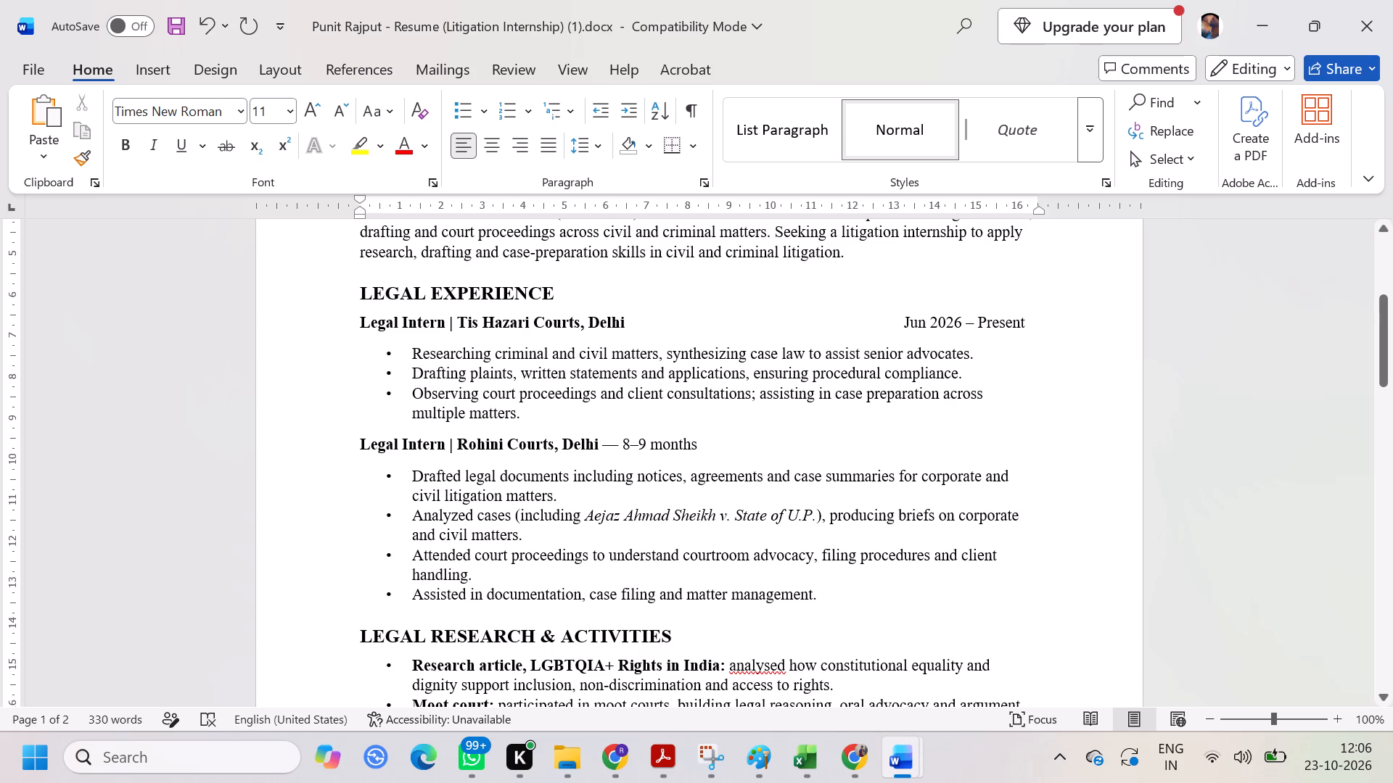
Replace the dash before "8–9 months" in the Rohini Courts entry with spaces so the duration lines up below the Tis Hazari date.
{"action": "left_click", "coordinate": [614, 447]}
{"action": "key", "text": "BackSpace"}
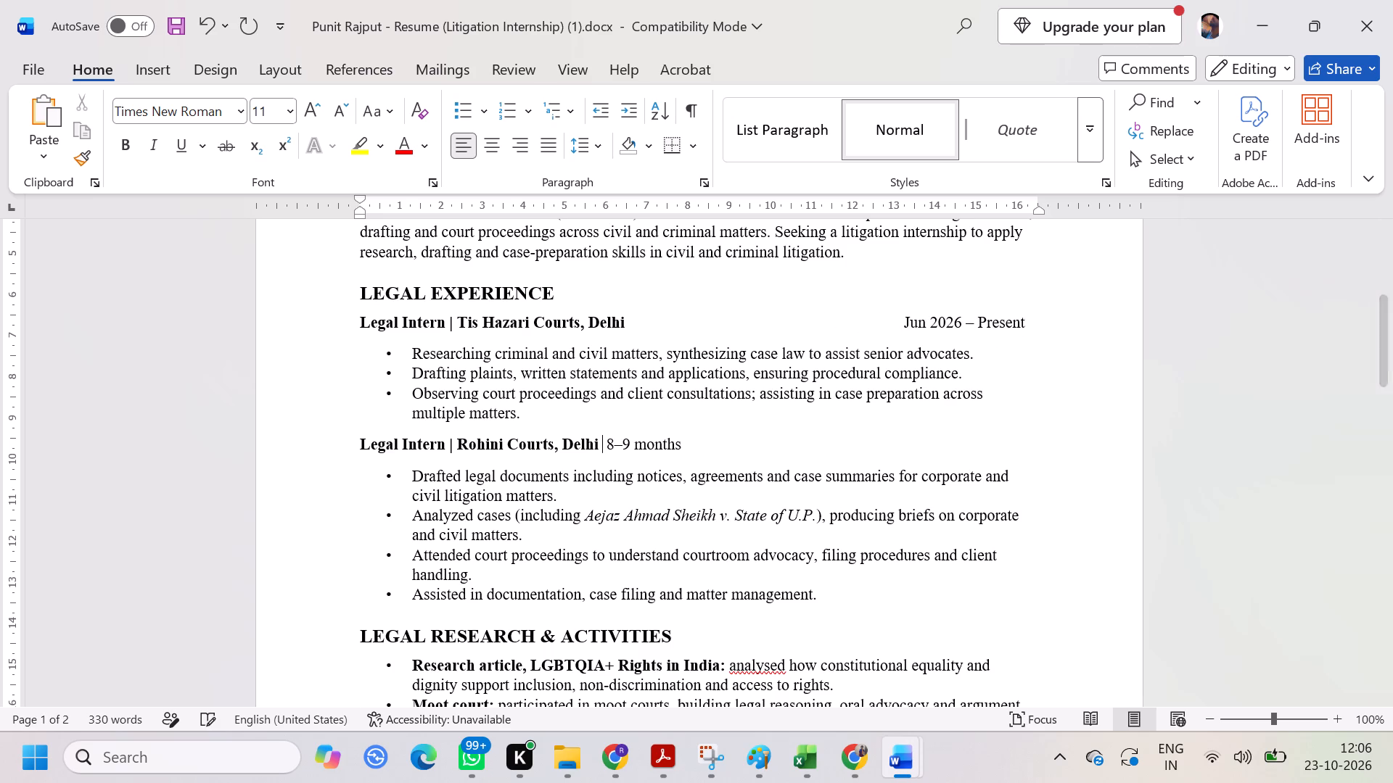
{"action": "key", "text": "space"}
{"action": "key", "text": "space"}
{"action": "key", "text": "space"}
{"action": "key", "text": "space"}
{"action": "key", "text": "space"}
{"action": "key", "text": "space"}
{"action": "key", "text": "space"}
{"action": "key", "text": "space"}
{"action": "key", "text": "space"}
{"action": "key", "text": "space"}
{"action": "key", "text": "space"}
{"action": "key", "text": "space"}
{"action": "key", "text": "space"}
{"action": "key", "text": "space"}
{"action": "key", "text": "space"}
{"action": "key", "text": "space"}
{"action": "key", "text": "space"}
{"action": "key", "text": "space"}
{"action": "key", "text": "space"}
{"action": "key", "text": "space"}
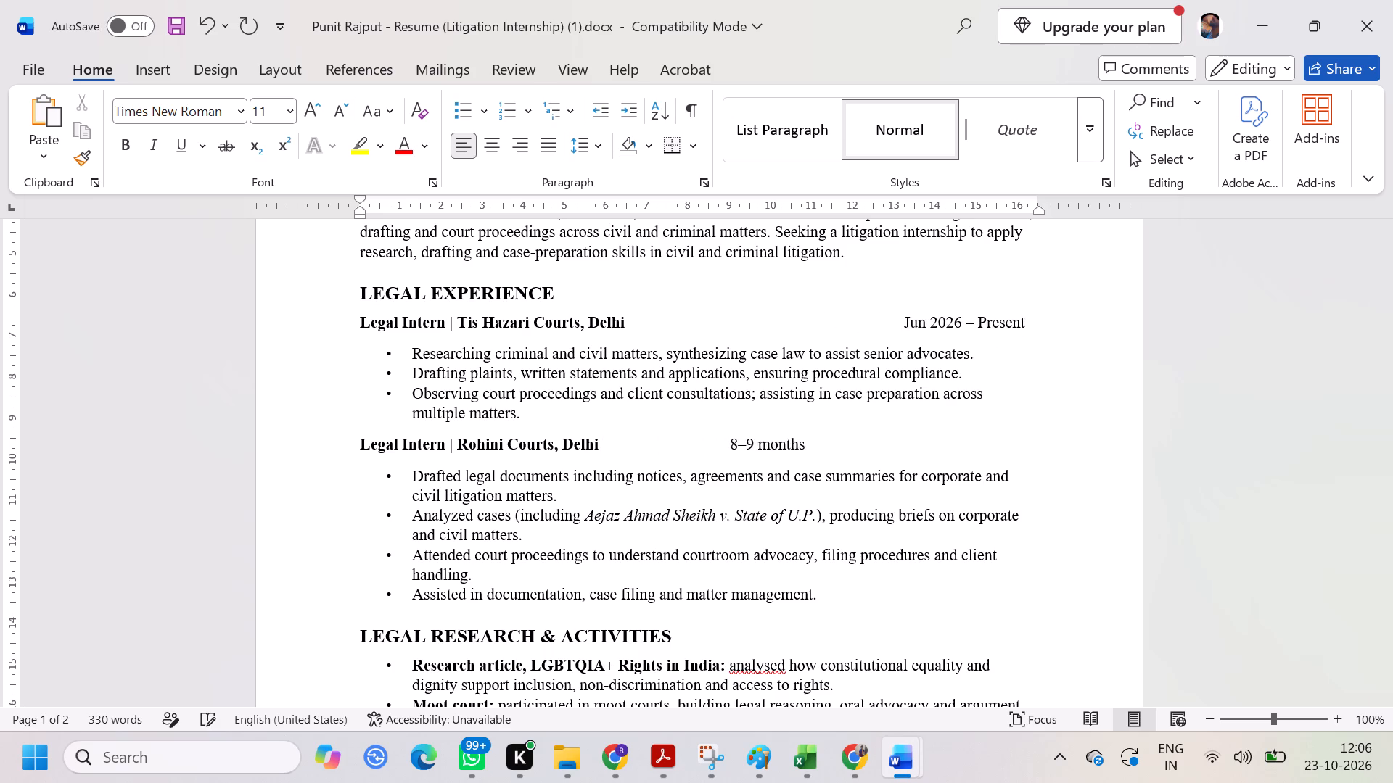
{"action": "key", "text": "space"}
{"action": "key", "text": "space"}
{"action": "key", "text": "space"}
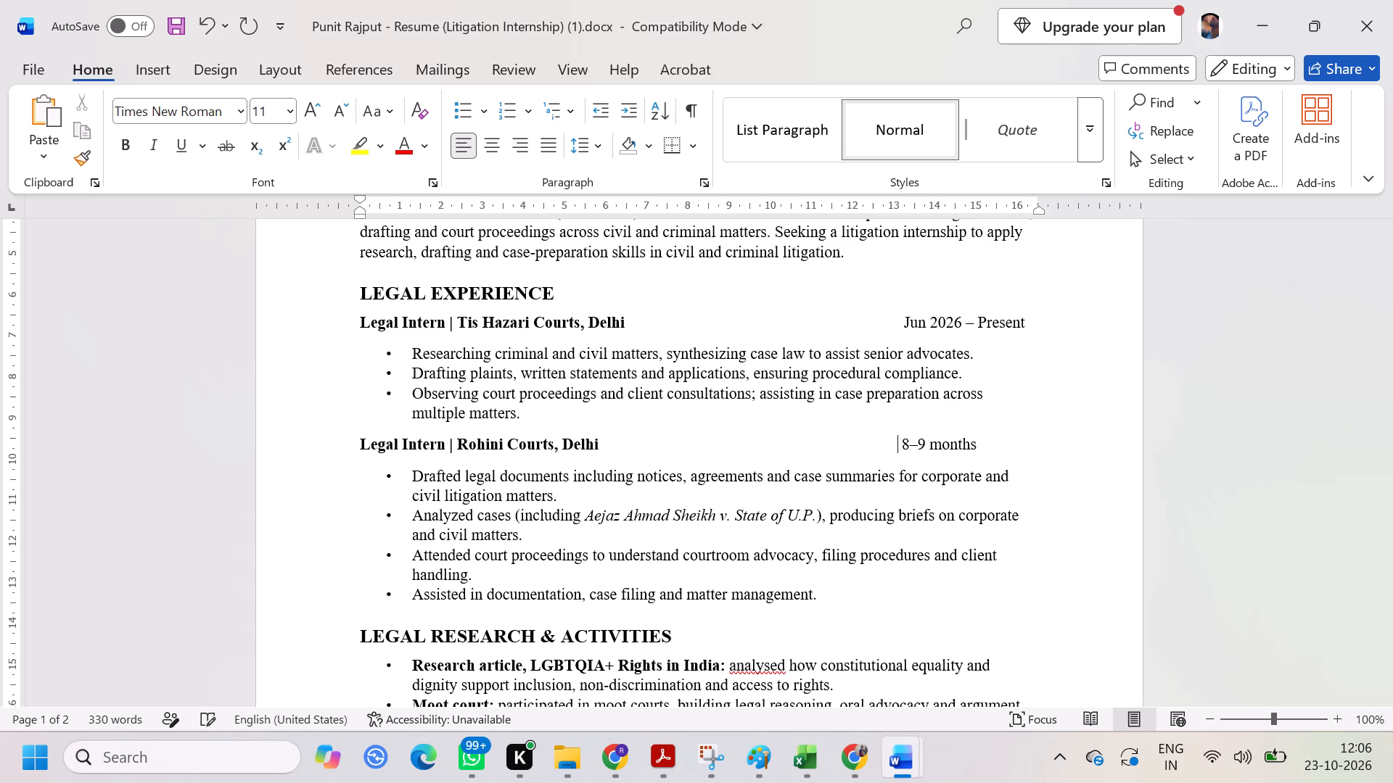
{"action": "key", "text": "space"}
{"action": "key", "text": "space"}
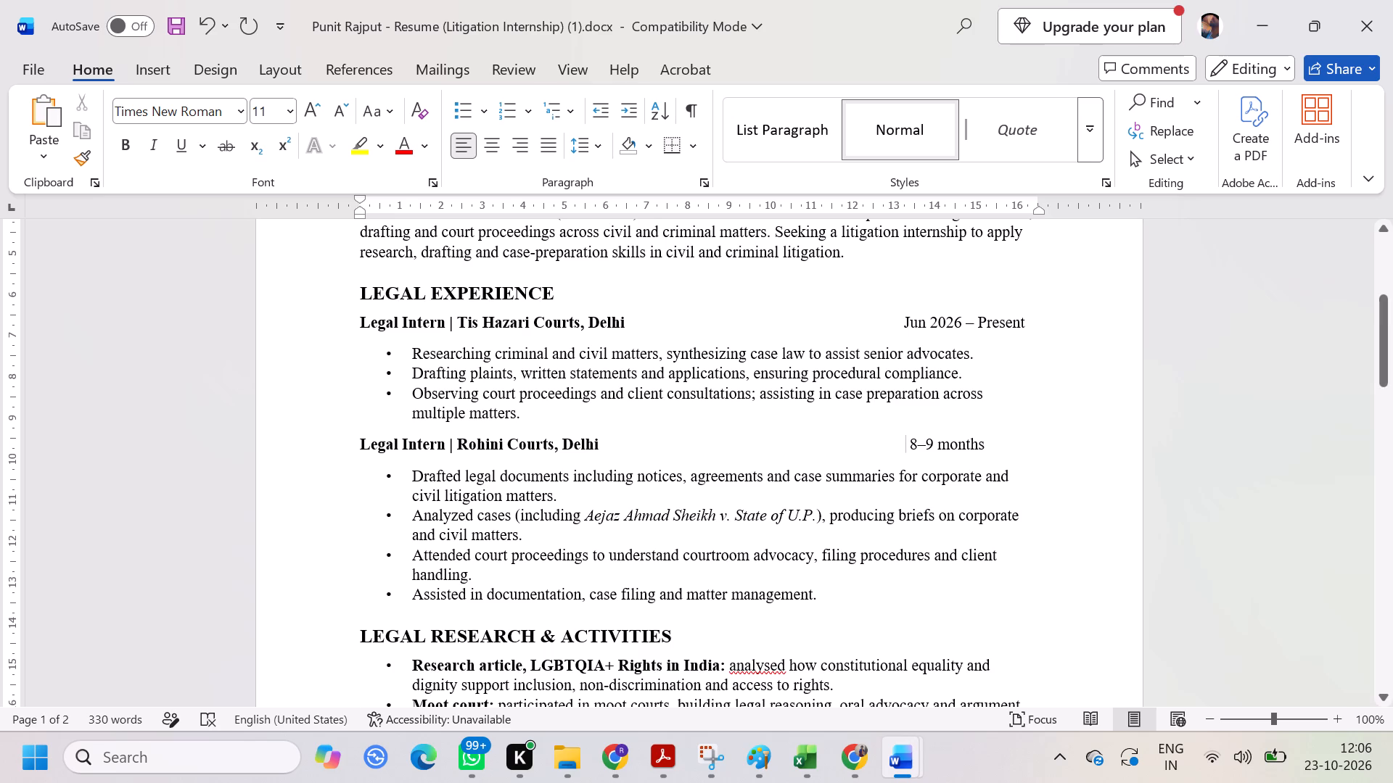
Add spaces before "July 2021" in the Class XII line under Education to shift the date toward the right margin.
{"action": "scroll", "coordinate": [633, 507], "scroll_direction": "down", "scroll_amount": 1}
{"action": "left_click", "coordinate": [633, 507]}
{"action": "scroll", "coordinate": [633, 507], "scroll_direction": "down", "scroll_amount": 1}
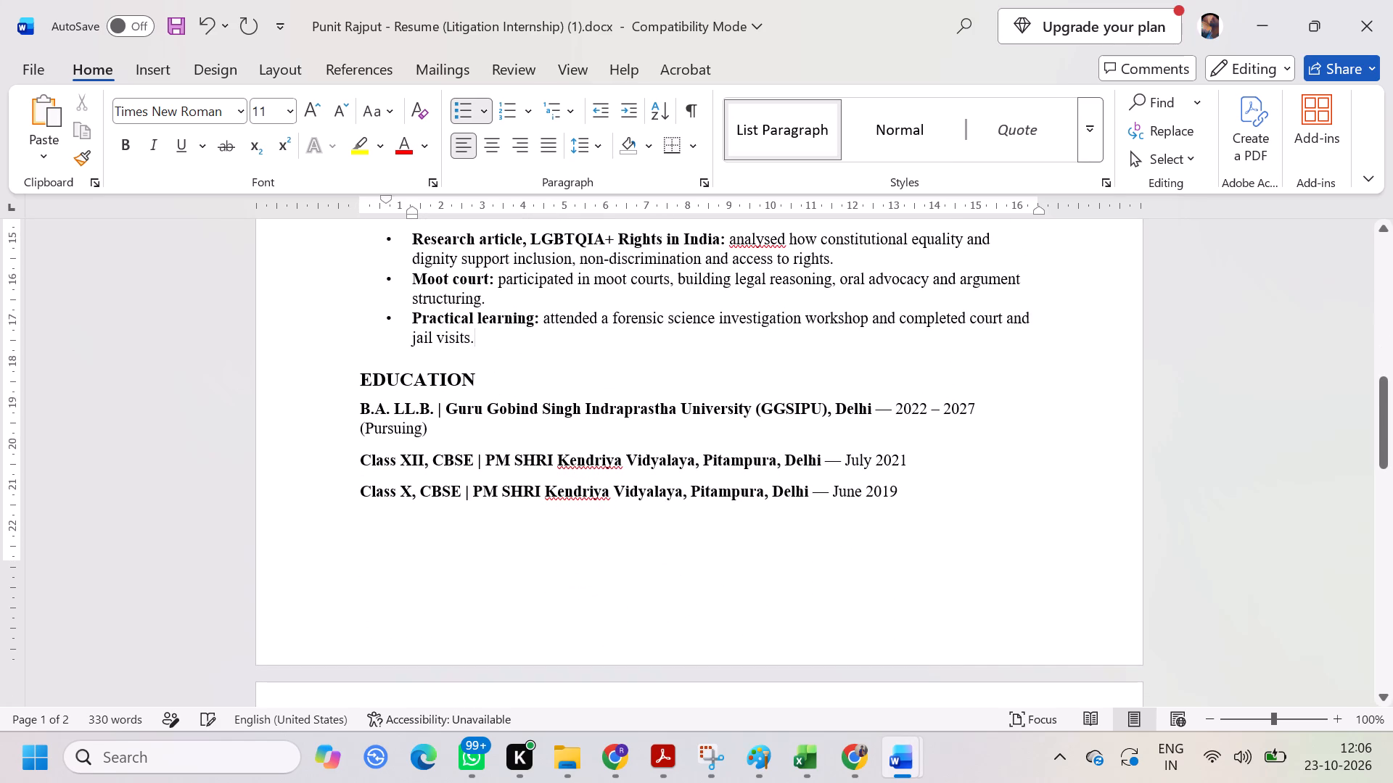
{"action": "left_click", "coordinate": [842, 460]}
{"action": "key", "text": "space"}
{"action": "key", "text": "space"}
{"action": "key", "text": "space"}
{"action": "key", "text": "space"}
{"action": "key", "text": "space"}
{"action": "key", "text": "space"}
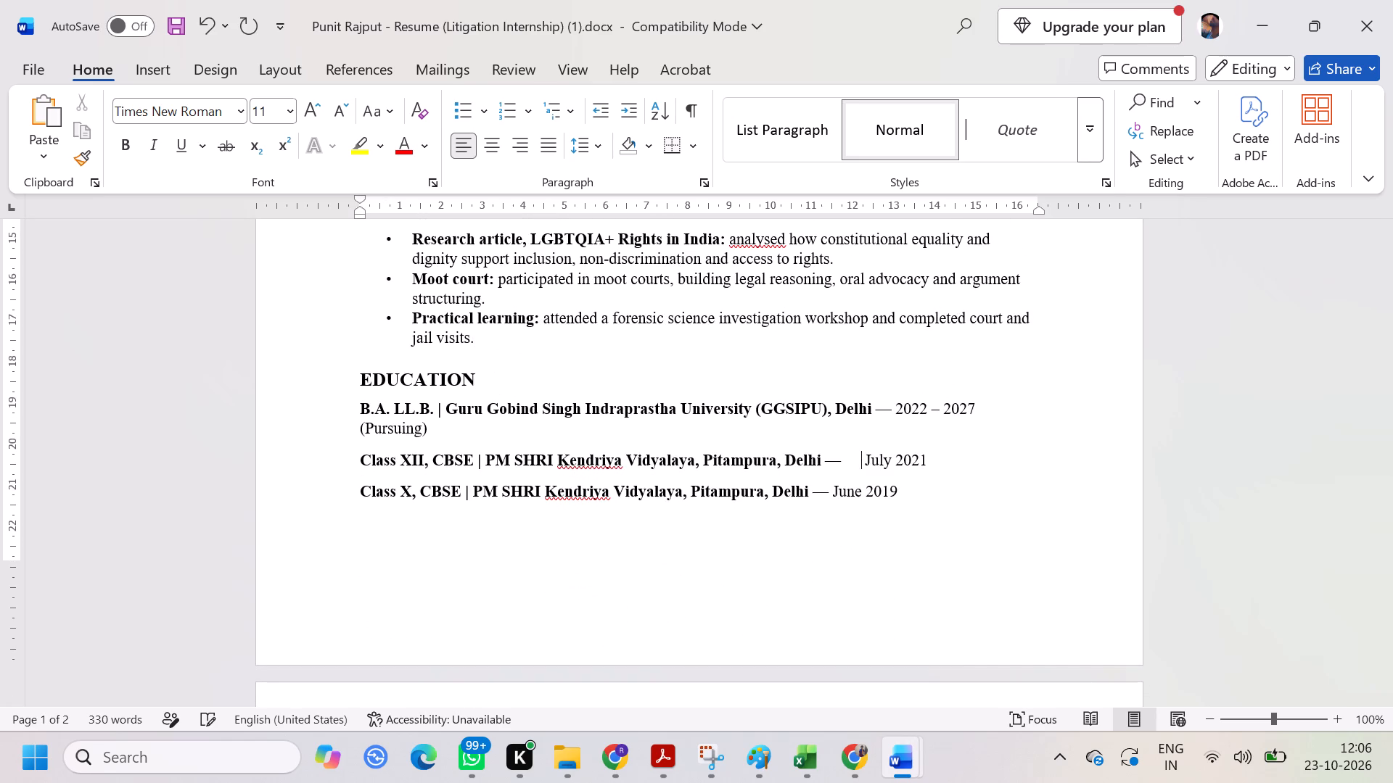
{"action": "key", "text": "space"}
{"action": "key", "text": "space"}
{"action": "key", "text": "space"}
{"action": "key", "text": "space"}
{"action": "key", "text": "space"}
{"action": "key", "text": "space"}
{"action": "key", "text": "space"}
{"action": "key", "text": "space"}
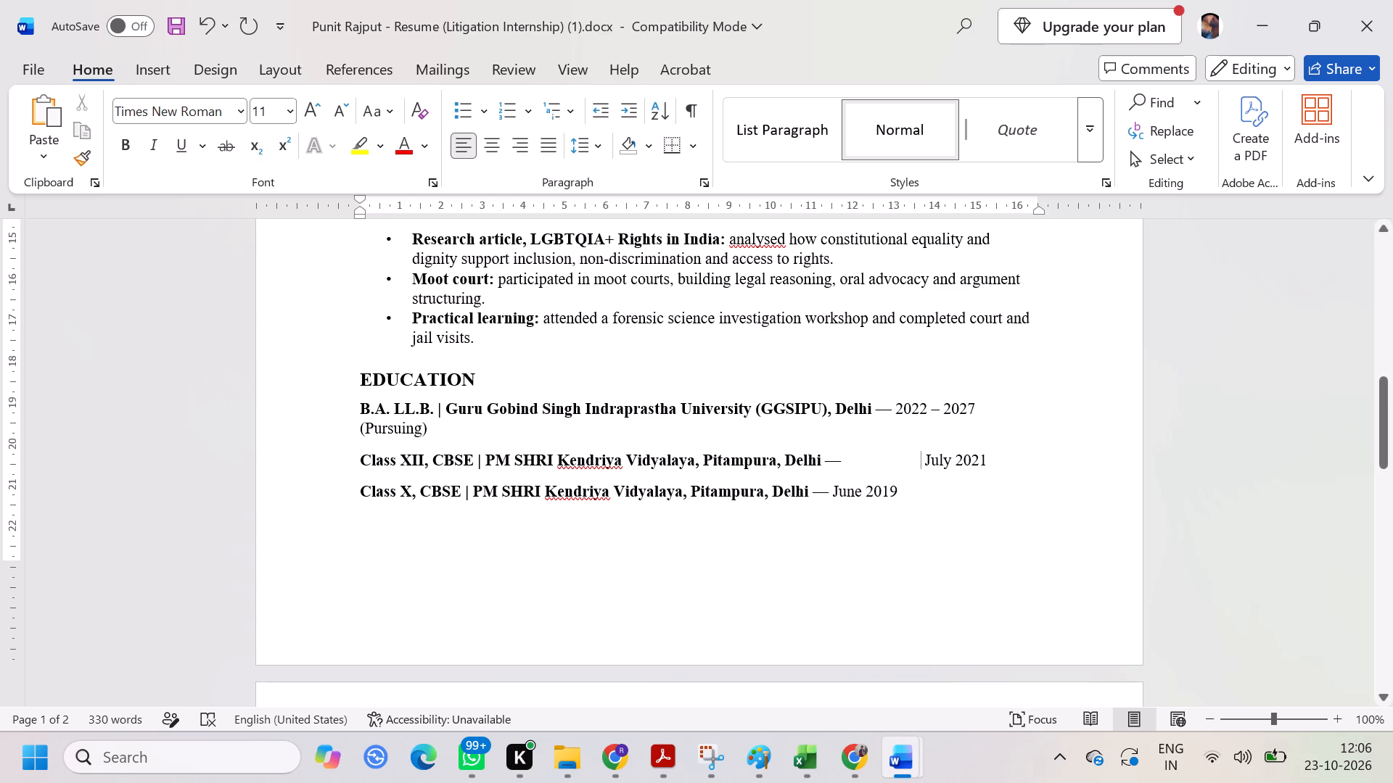
Add spaces before "June 2019" in the Class X line to align it under the Class XII date.
{"action": "left_click", "coordinate": [834, 493]}
{"action": "key", "text": "space"}
{"action": "key", "text": "space"}
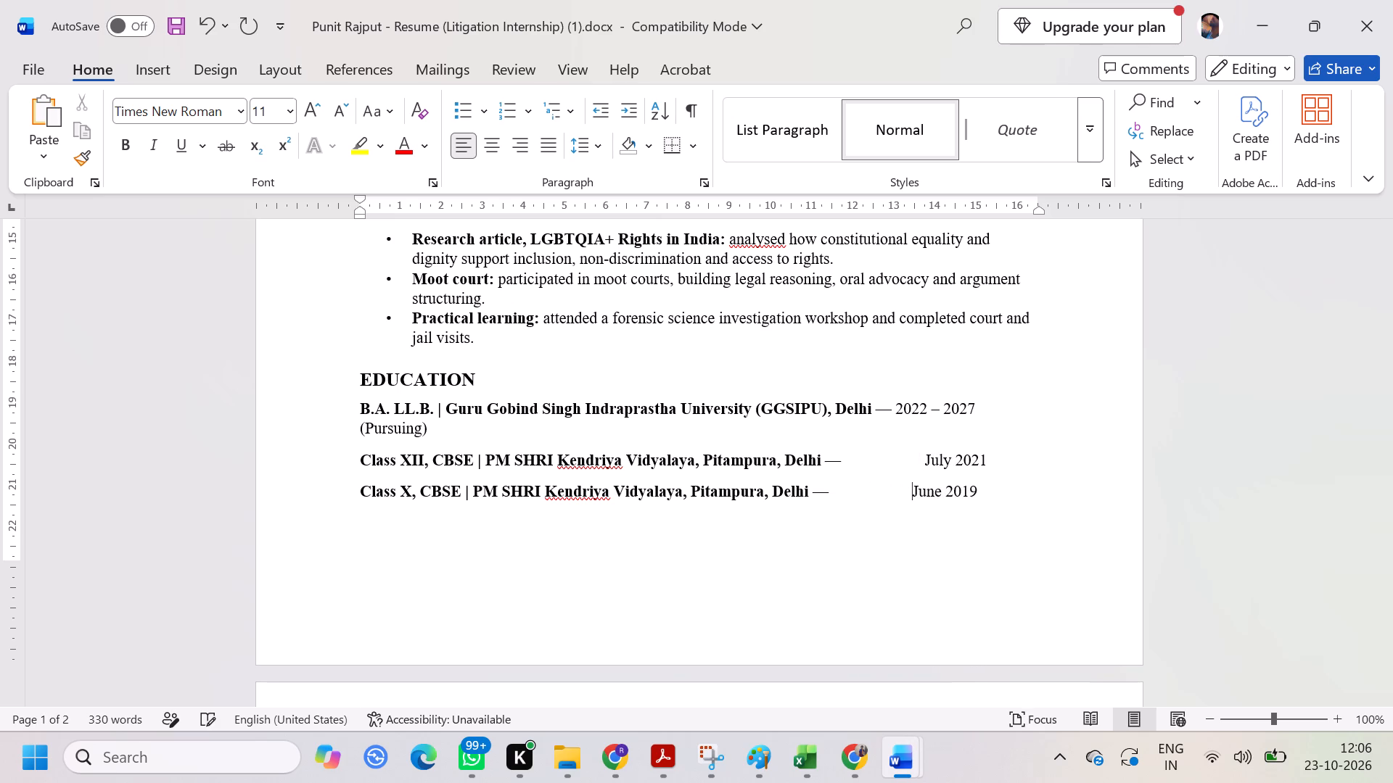
{"action": "key", "text": "space"}
{"action": "key", "text": "space"}
{"action": "key", "text": "space"}
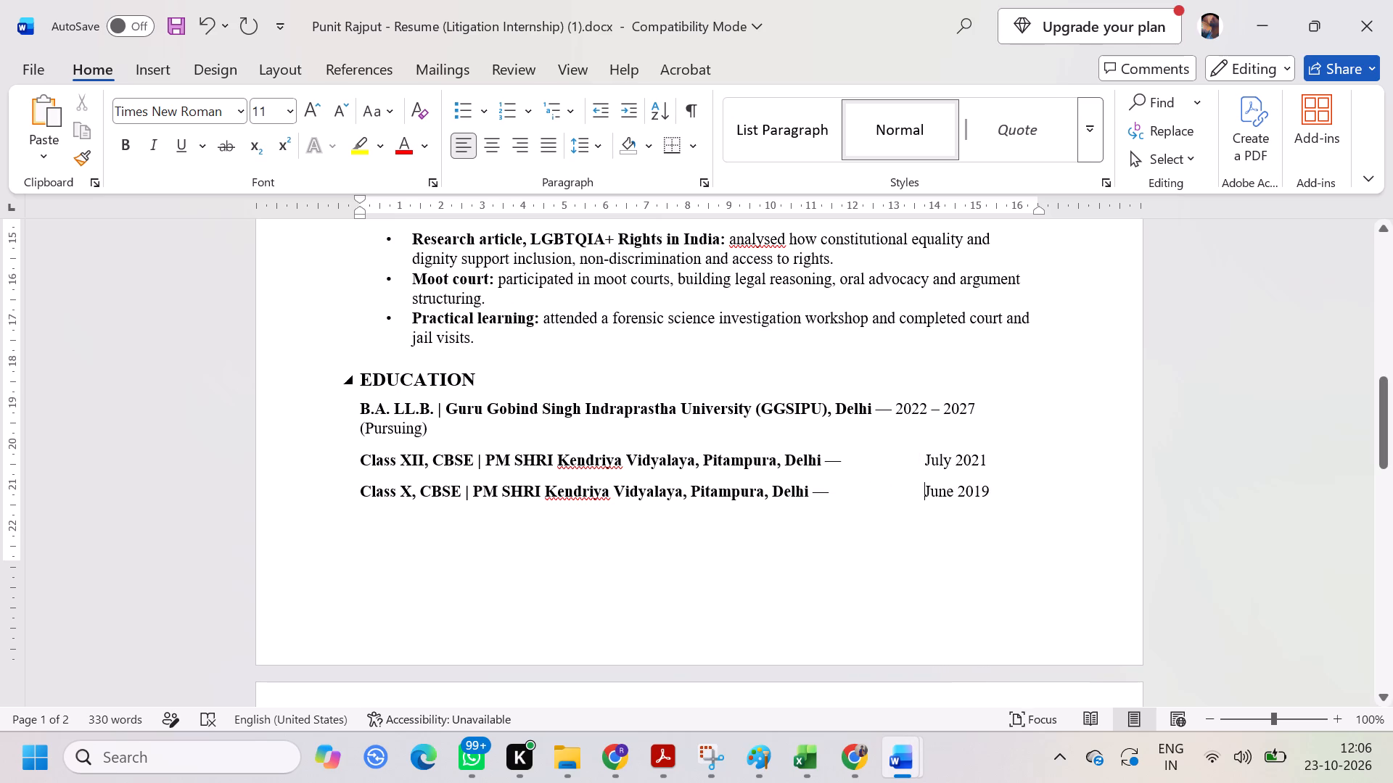
Add spaces before "2022 – 2027" in the B.A. LL.B. line to align it with the school dates below.
{"action": "left_click", "coordinate": [892, 409]}
{"action": "key", "text": "space"}
{"action": "key", "text": "space"}
{"action": "key", "text": "space"}
{"action": "key", "text": "space"}
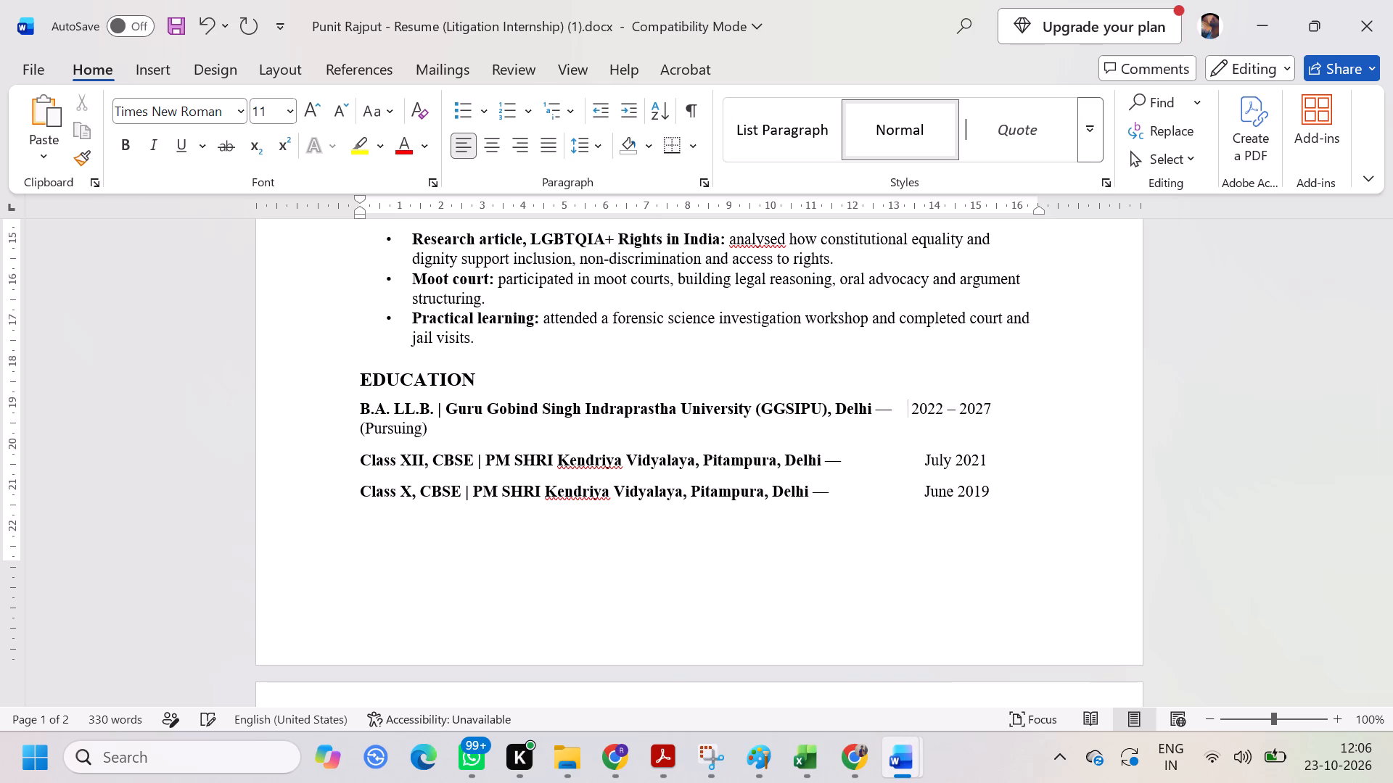
{"action": "key", "text": "space"}
{"action": "key", "text": "space"}
{"action": "scroll", "coordinate": [892, 409], "scroll_direction": "up", "scroll_amount": 1}
{"action": "key", "text": "space"}
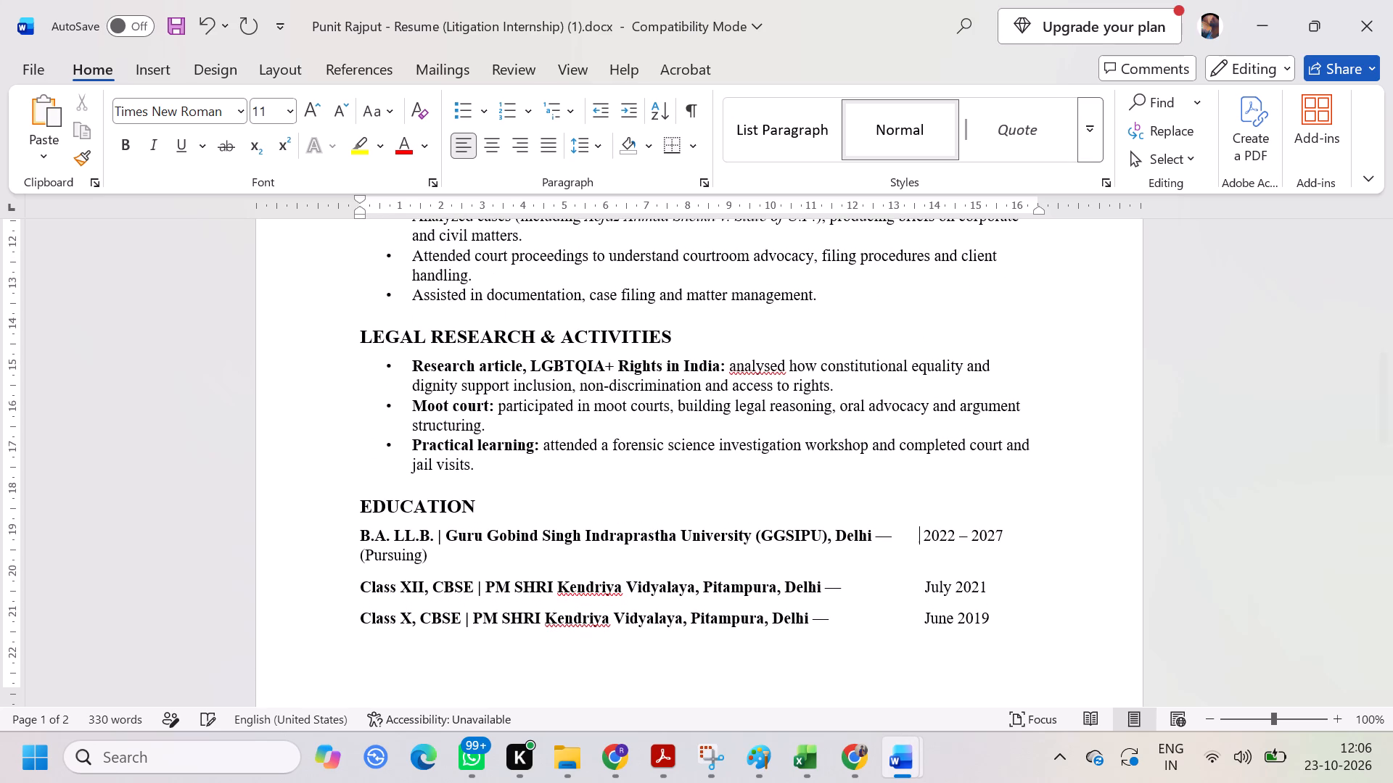
Replace the dash after "Delhi" in the B.A. LL.B. line with spaces, keeping the years aligned with the dates below.
{"action": "left_click", "coordinate": [895, 534]}
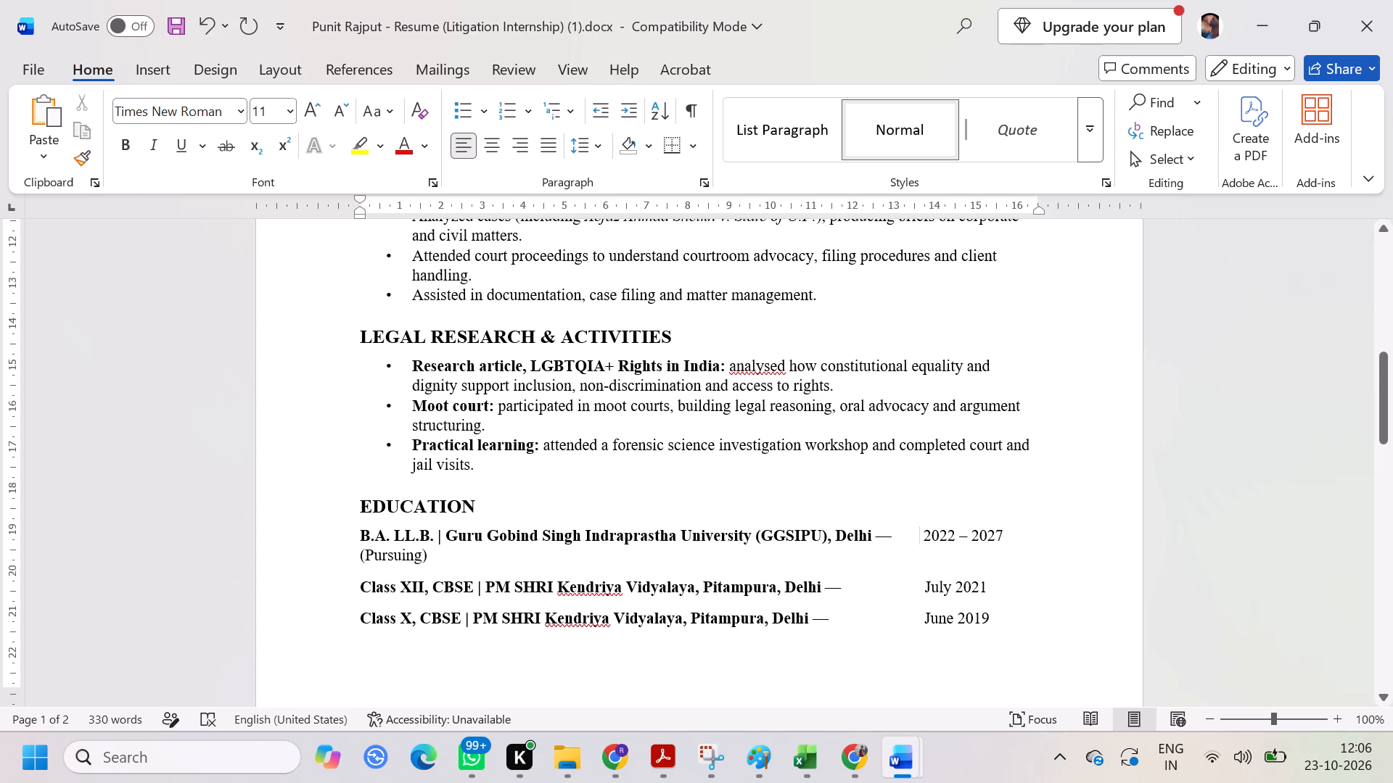
{"action": "key", "text": "BackSpace"}
{"action": "key", "text": "BackSpace"}
{"action": "key", "text": "BackSpace"}
{"action": "key", "text": "space"}
{"action": "key", "text": "space"}
{"action": "key", "text": "space"}
{"action": "key", "text": "space"}
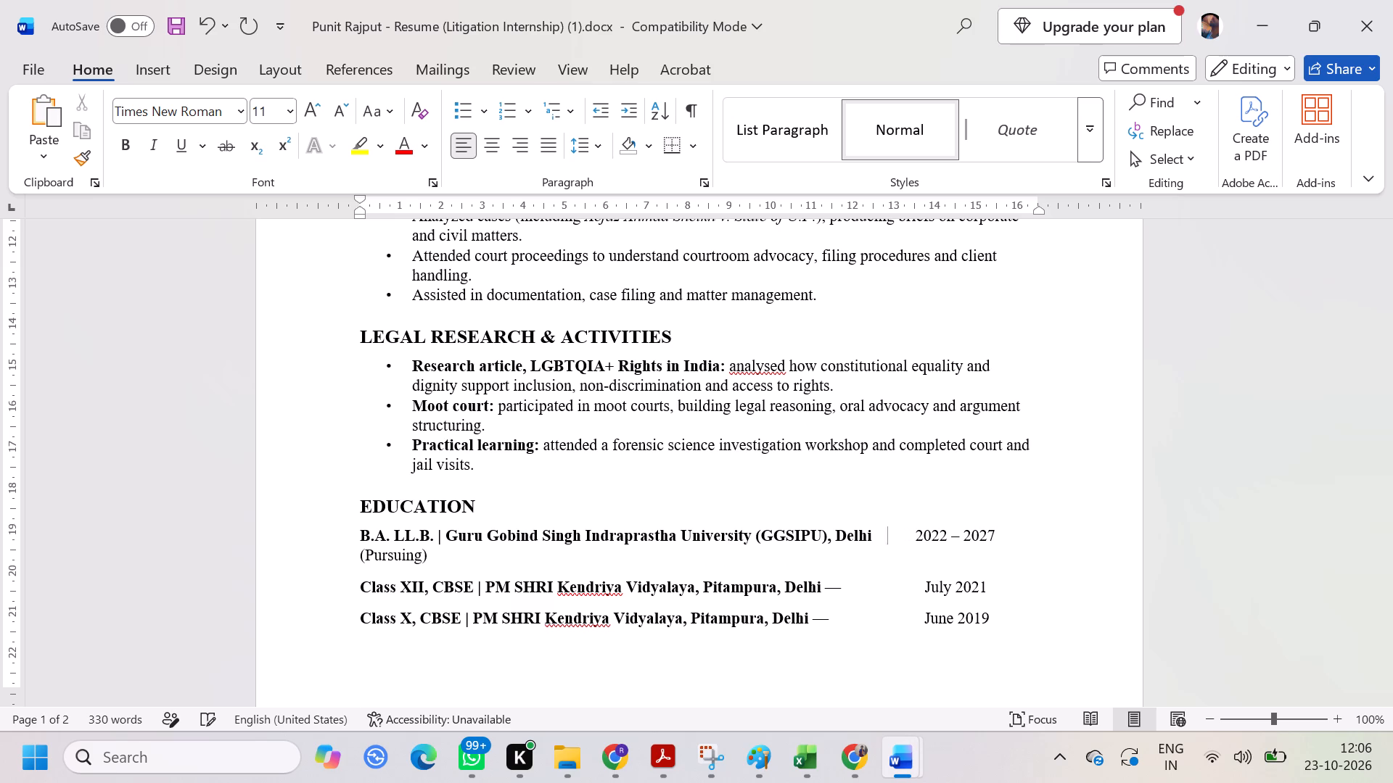
{"action": "key", "text": "space"}
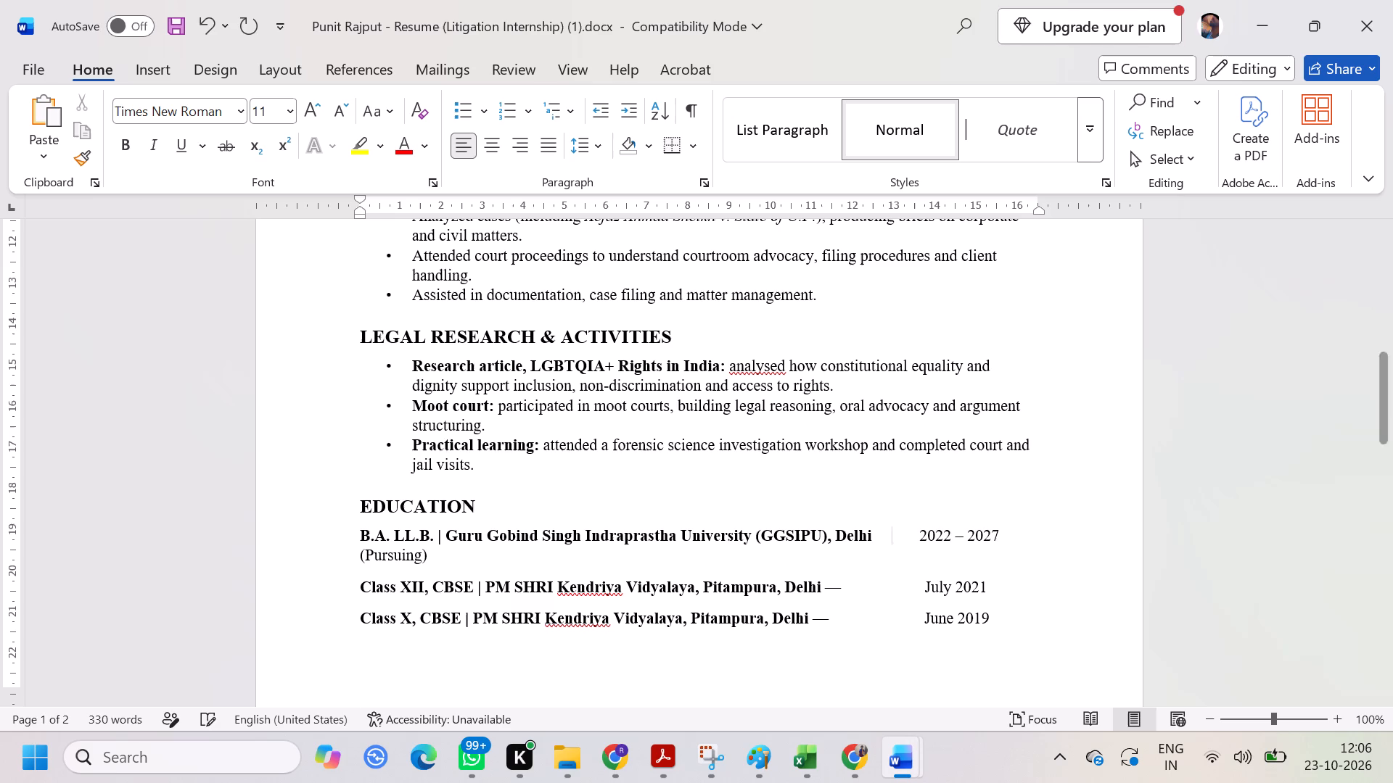
{"action": "key", "text": "space"}
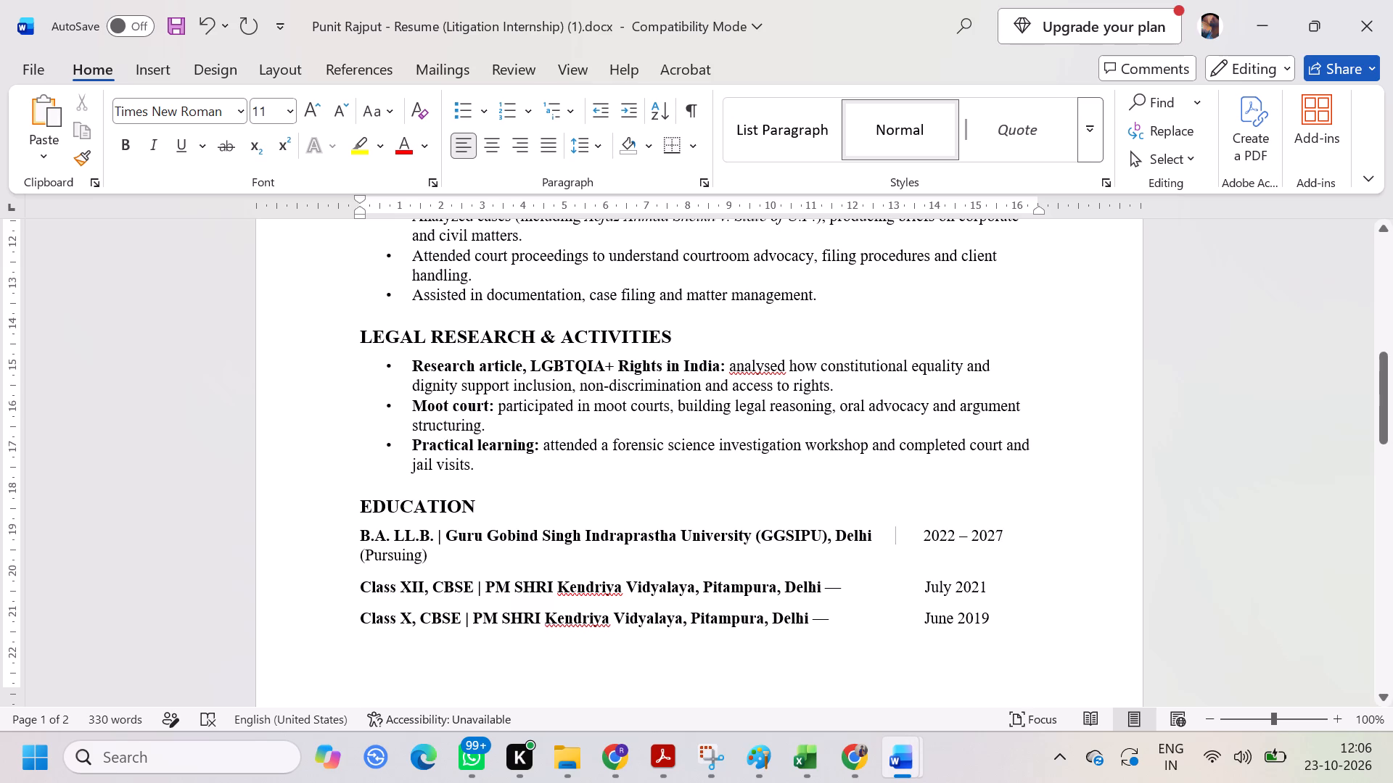
Replace the dash after "Delhi" in the Class XII line with spaces, realigning "July 2021" in the date column.
{"action": "left_click", "coordinate": [840, 582]}
{"action": "key", "text": "backslash"}
{"action": "key", "text": "BackSpace"}
{"action": "key", "text": "BackSpace"}
{"action": "key", "text": "BackSpace"}
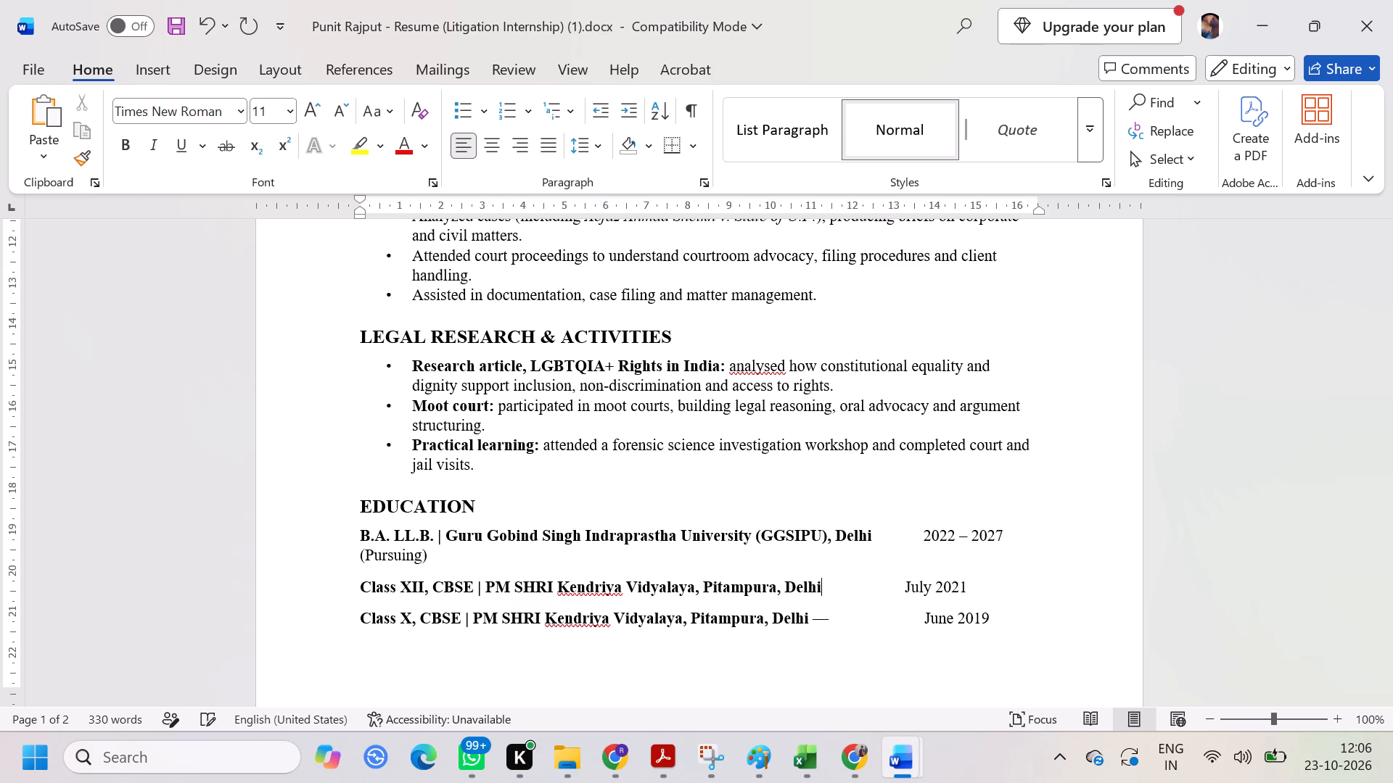
{"action": "key", "text": "space"}
{"action": "key", "text": "space"}
{"action": "key", "text": "space"}
{"action": "key", "text": "space"}
{"action": "key", "text": "space"}
{"action": "key", "text": "space"}
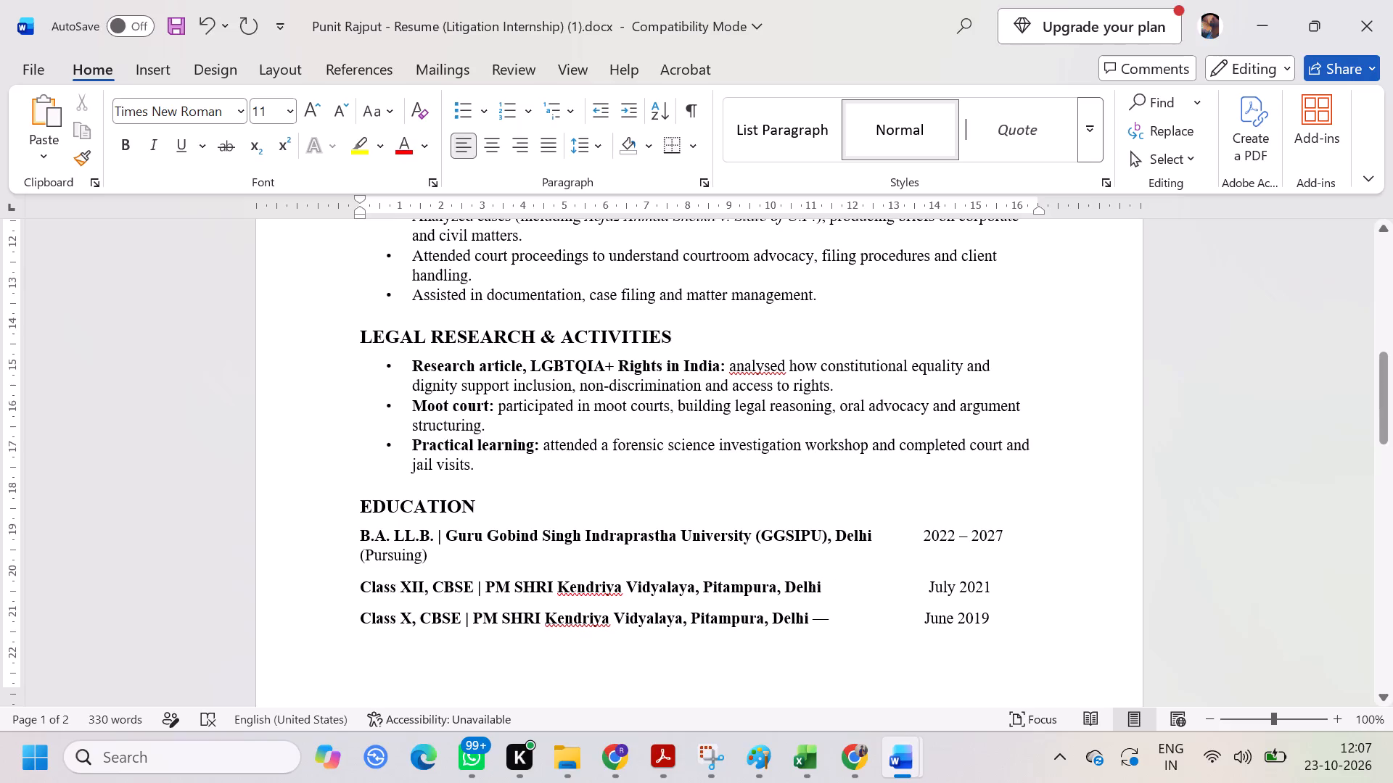
Replace the dash after "Delhi" in the Class X line with spaces, realigning "June 2019" under "July 2021".
{"action": "left_click", "coordinate": [837, 615]}
{"action": "key", "text": "bracketright"}
{"action": "key", "text": "BackSpace"}
{"action": "key", "text": "BackSpace"}
{"action": "key", "text": "BackSpace"}
{"action": "key", "text": "BackSpace"}
{"action": "key", "text": "space"}
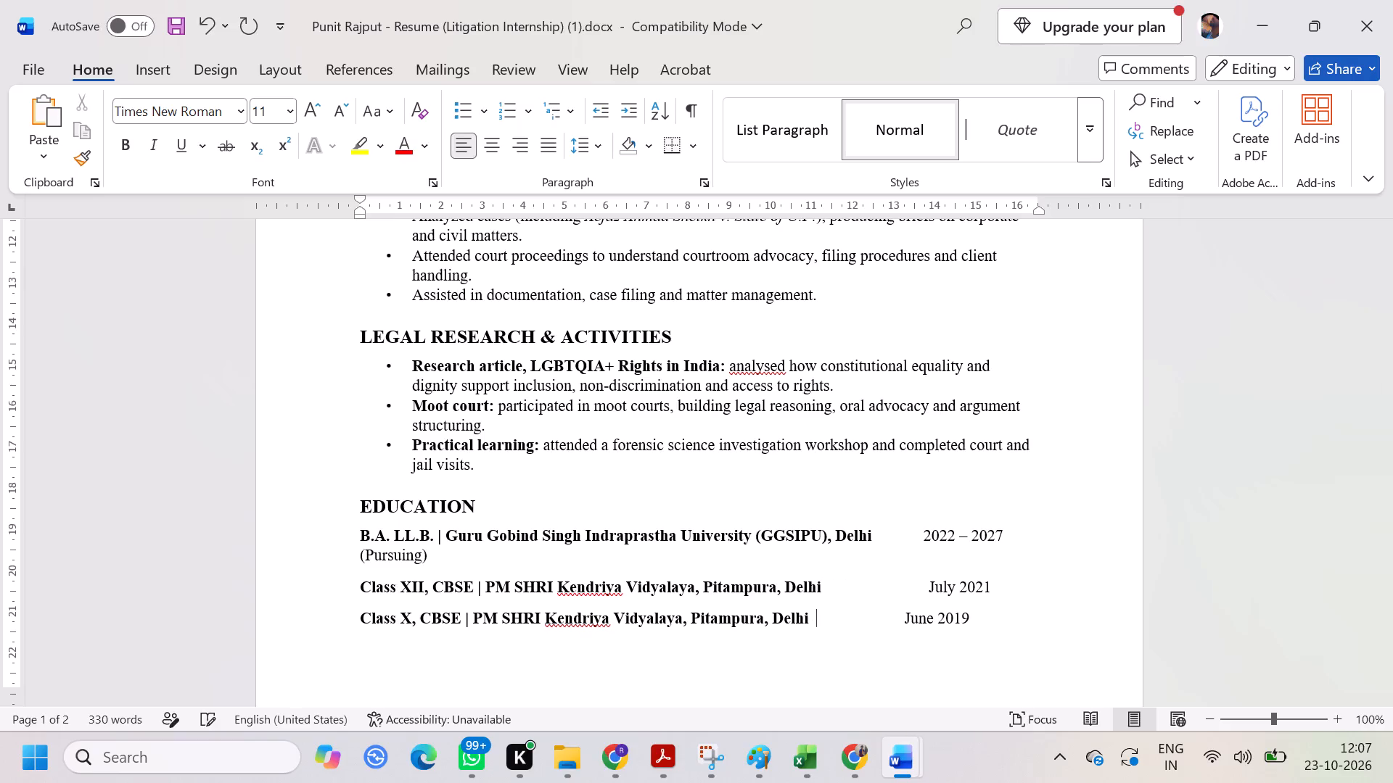
{"action": "key", "text": "space"}
{"action": "key", "text": "space"}
{"action": "key", "text": "space"}
{"action": "key", "text": "space"}
{"action": "key", "text": "space"}
{"action": "key", "text": "space"}
Add one space before "Jun 2026 – Present" in the Tis Hazari Courts entry to bring it closer to the Rohini Courts duration.
{"action": "scroll", "coordinate": [837, 615], "scroll_direction": "up", "scroll_amount": 1}
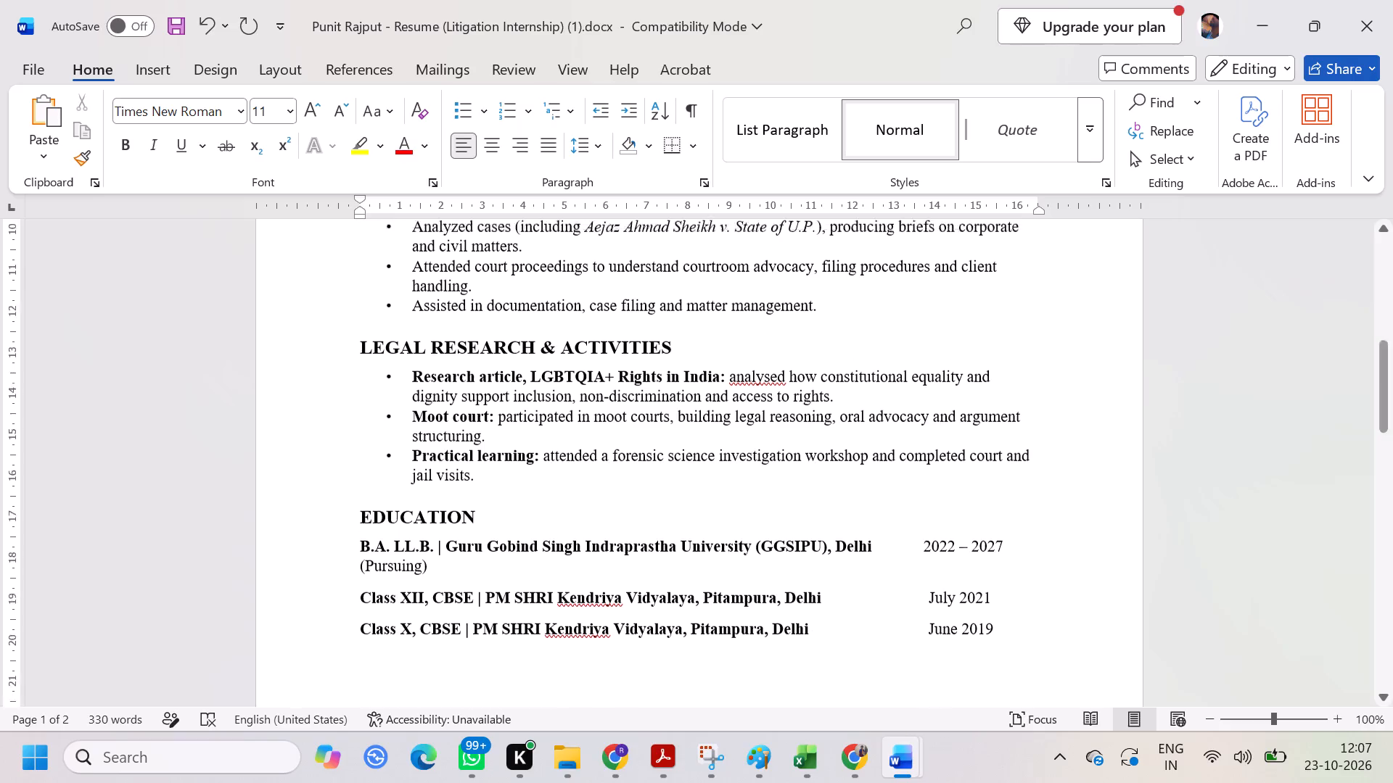
{"action": "scroll", "coordinate": [837, 615], "scroll_direction": "up", "scroll_amount": 2}
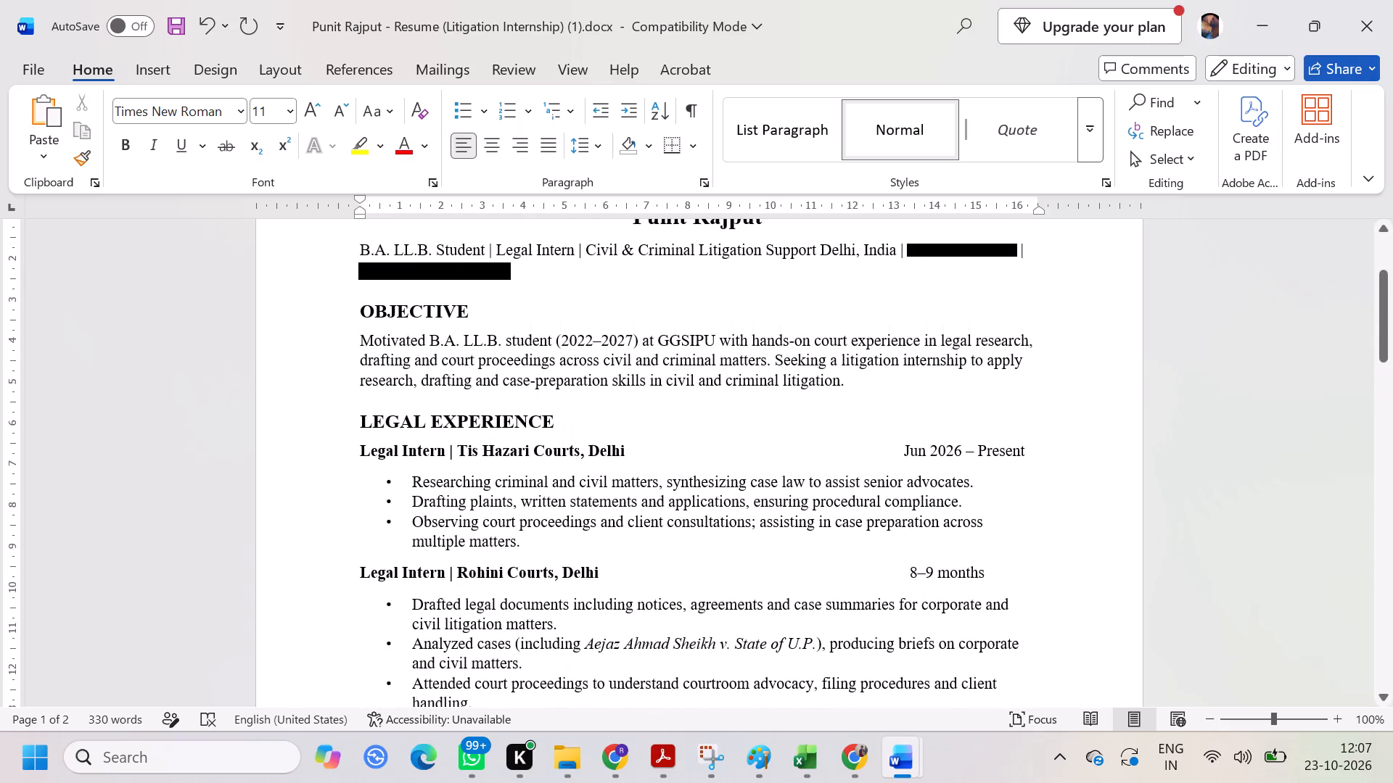
{"action": "left_click", "coordinate": [887, 451]}
{"action": "key", "text": "space"}
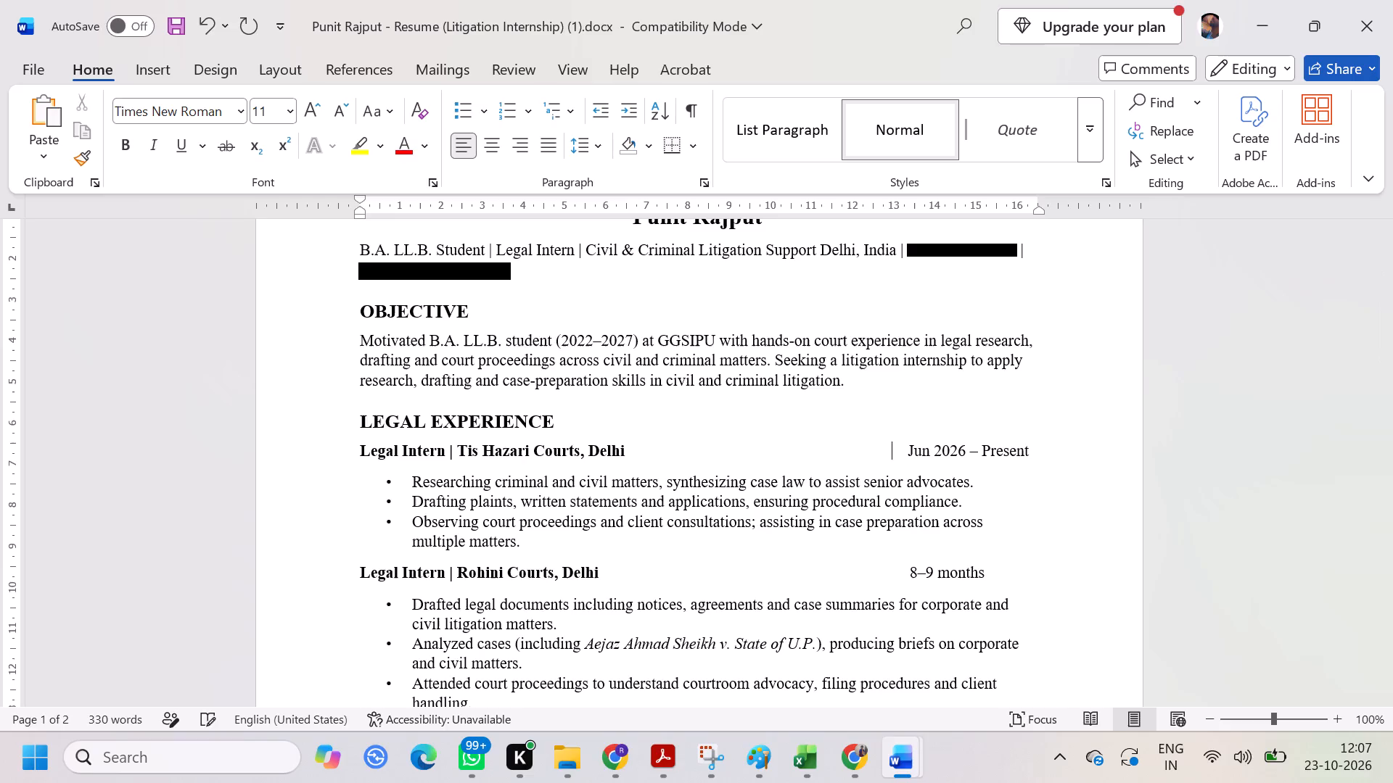
{"action": "scroll", "coordinate": [887, 451], "scroll_direction": "right", "scroll_amount": 2}
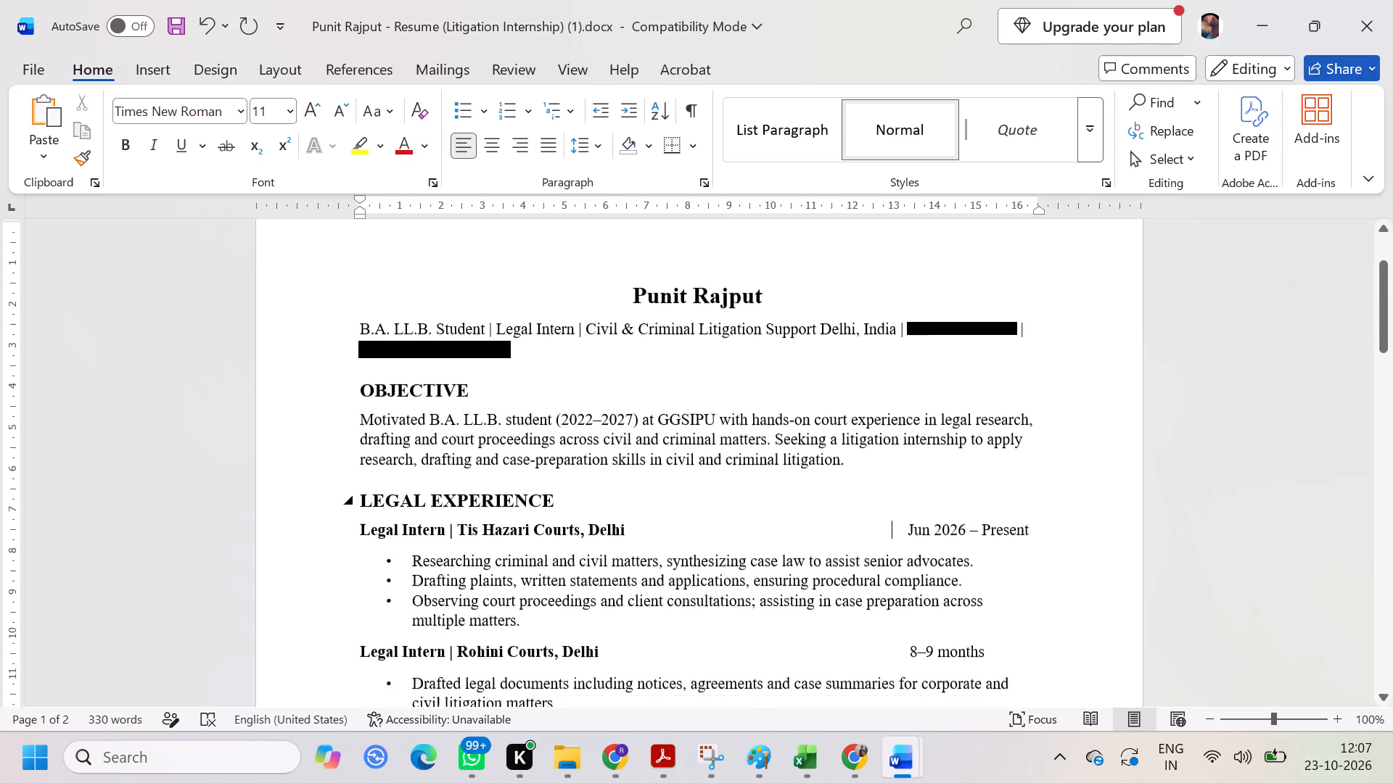
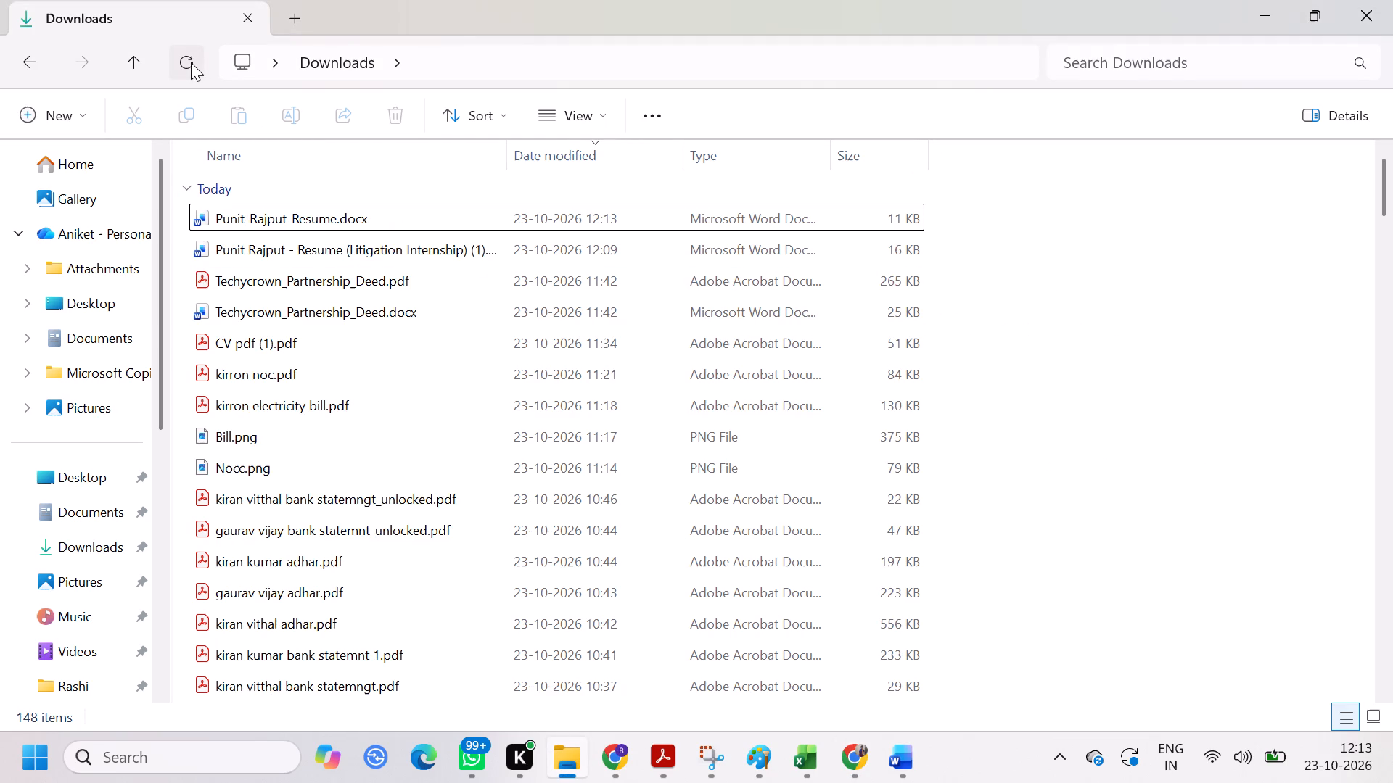
{"action": "double_click", "coordinate": [249, 216]}
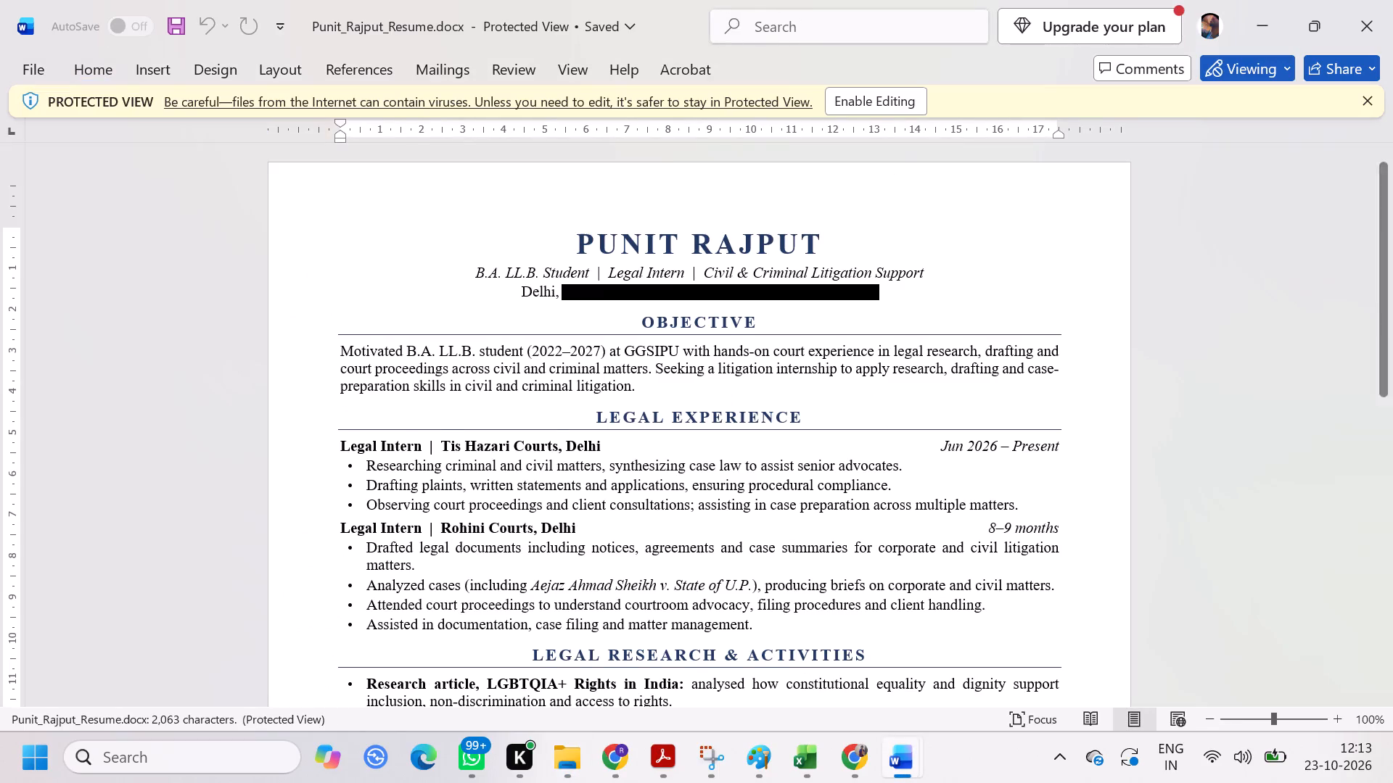
{"action": "left_click", "coordinate": [859, 105]}
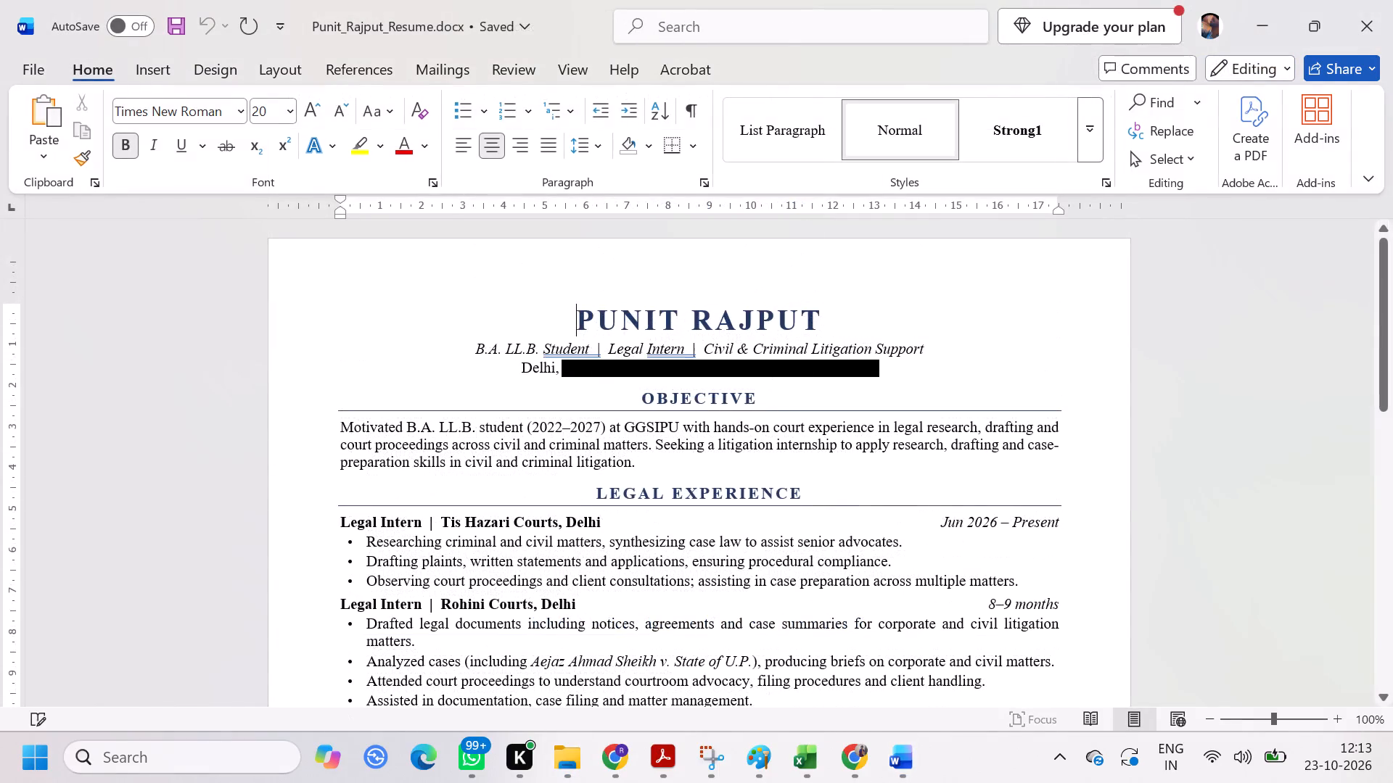
Left-align the OBJECTIVE, LEGAL EXPERIENCE and LEGAL RESEARCH & ACTIVITIES headings.
{"action": "left_click", "coordinate": [638, 407]}
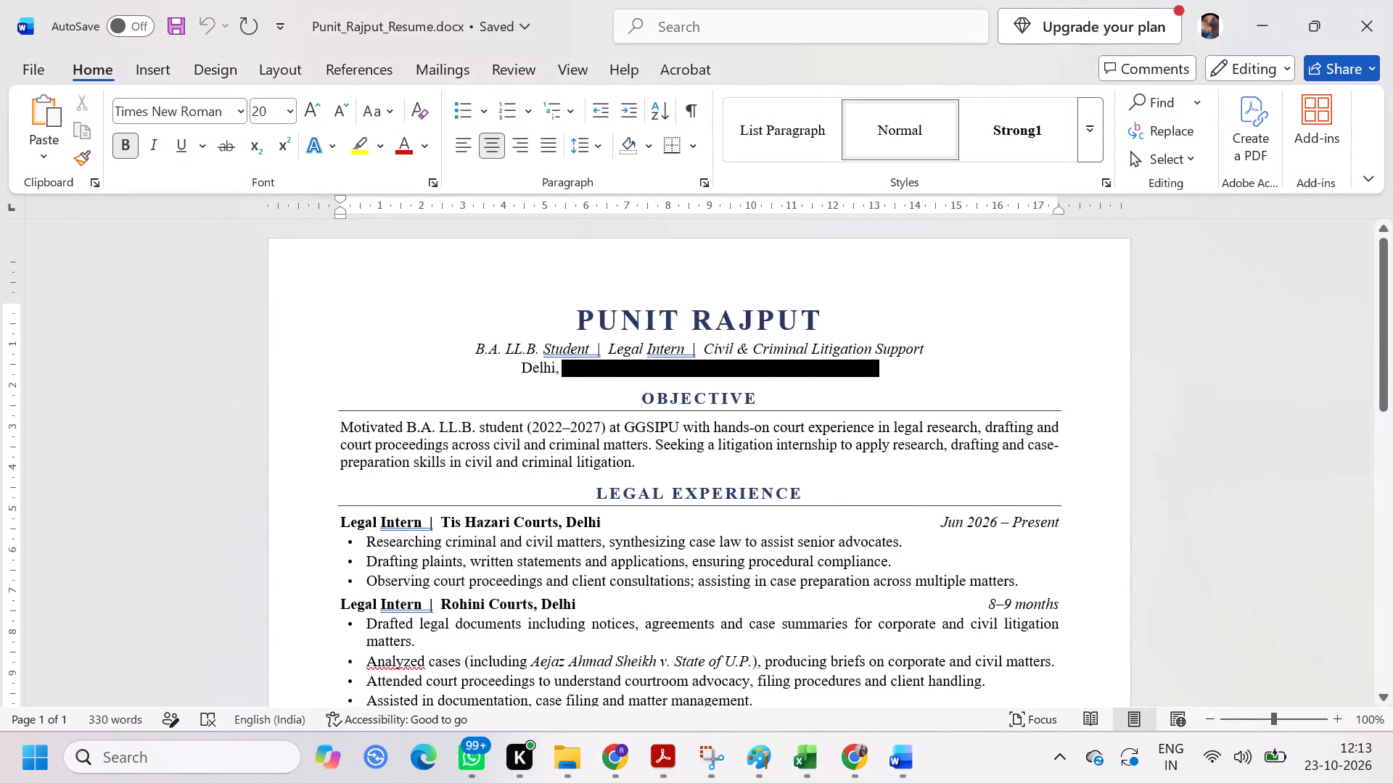
{"action": "key", "text": "BackSpace"}
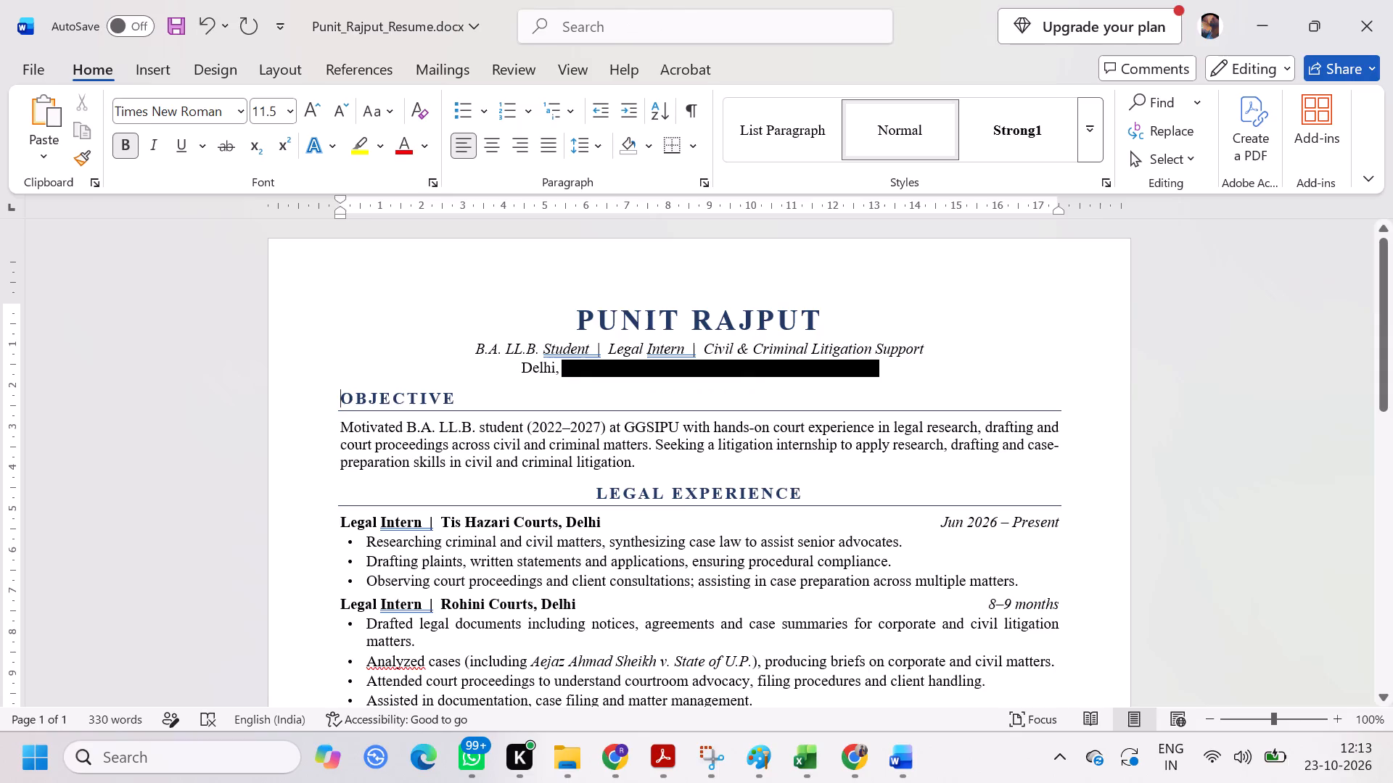
{"action": "left_click", "coordinate": [597, 485]}
{"action": "key", "text": "BackSpace"}
{"action": "scroll", "coordinate": [597, 485], "scroll_direction": "down", "scroll_amount": 1}
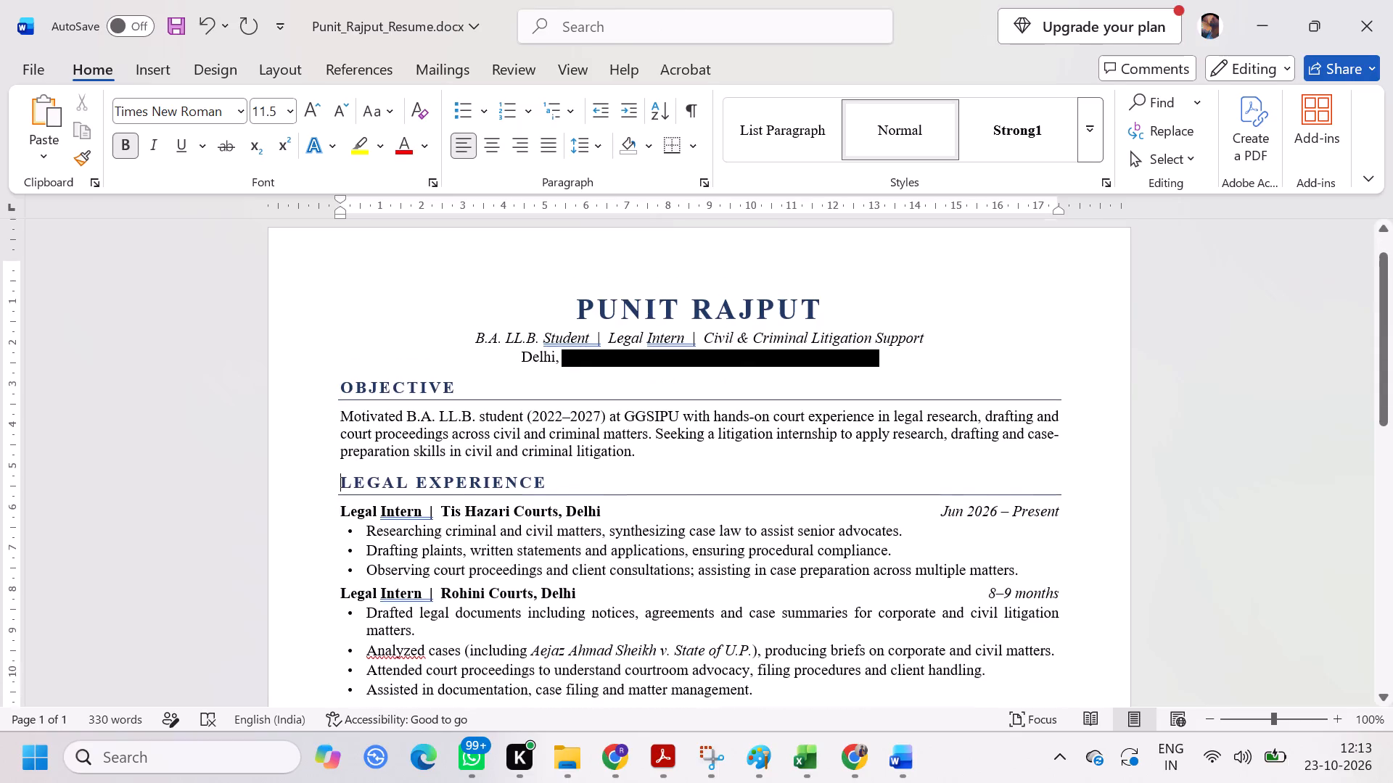
{"action": "scroll", "coordinate": [597, 485], "scroll_direction": "down", "scroll_amount": 1}
{"action": "left_click", "coordinate": [528, 527]}
{"action": "key", "text": "BackSpace"}
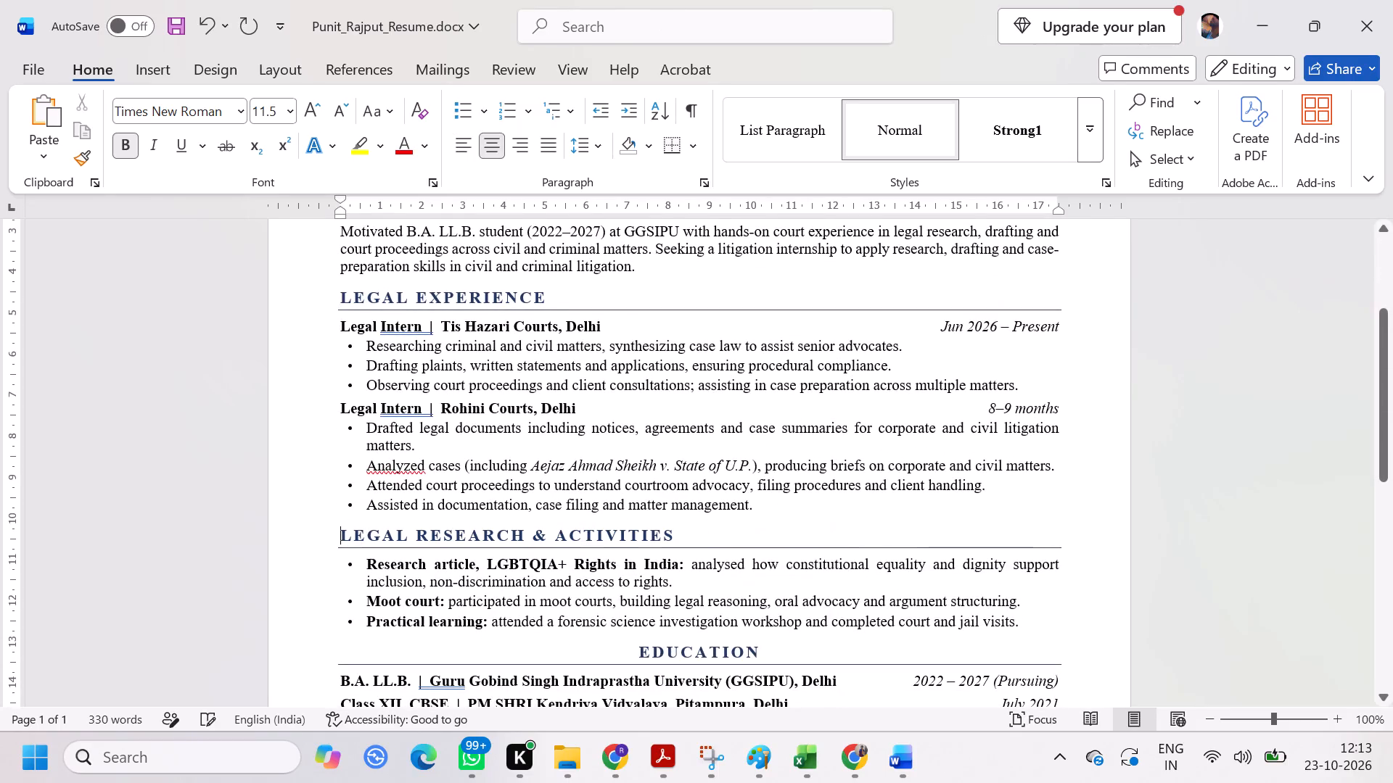
Left-align the EDUCATION, SKILLS and CERTIFICATIONS & TRAINING headings.
{"action": "left_click", "coordinate": [641, 652]}
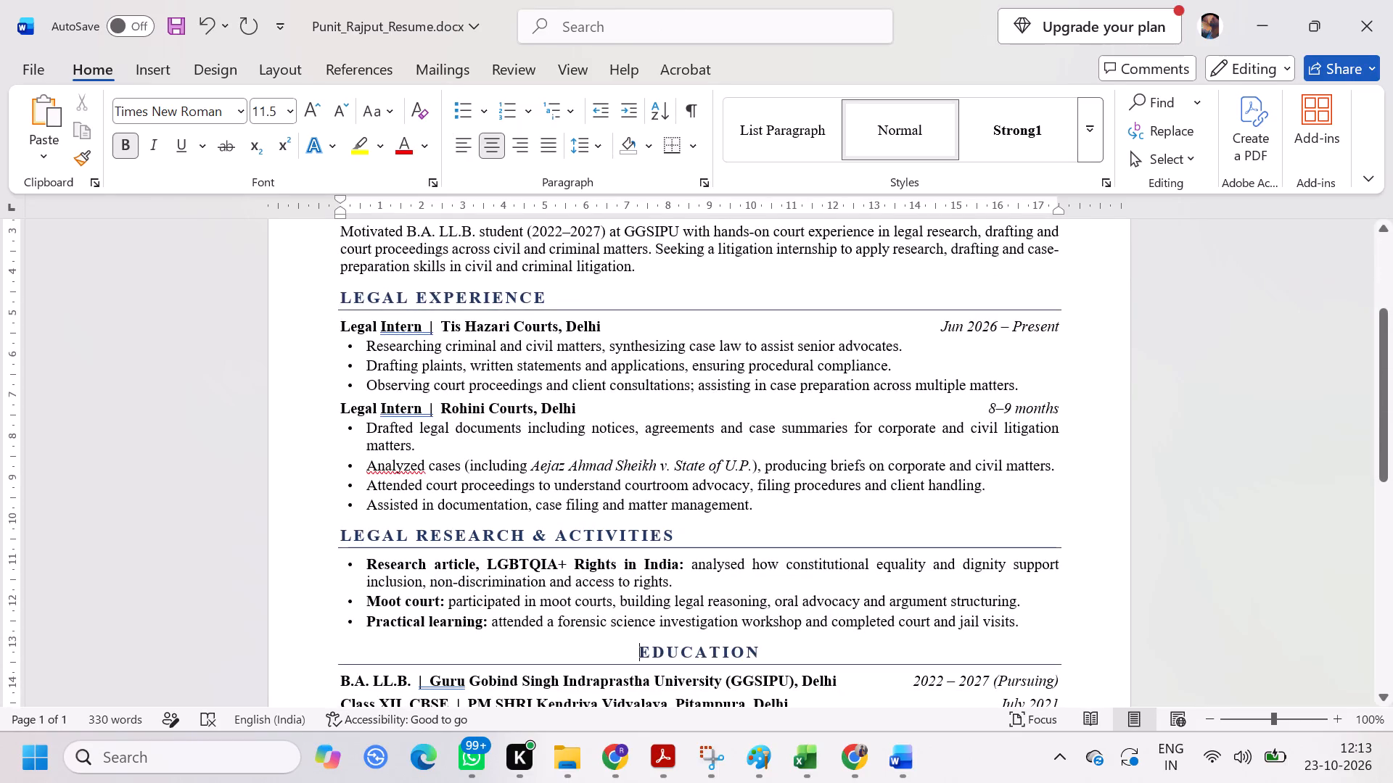
{"action": "key", "text": "BackSpace"}
{"action": "scroll", "coordinate": [641, 652], "scroll_direction": "down", "scroll_amount": 2}
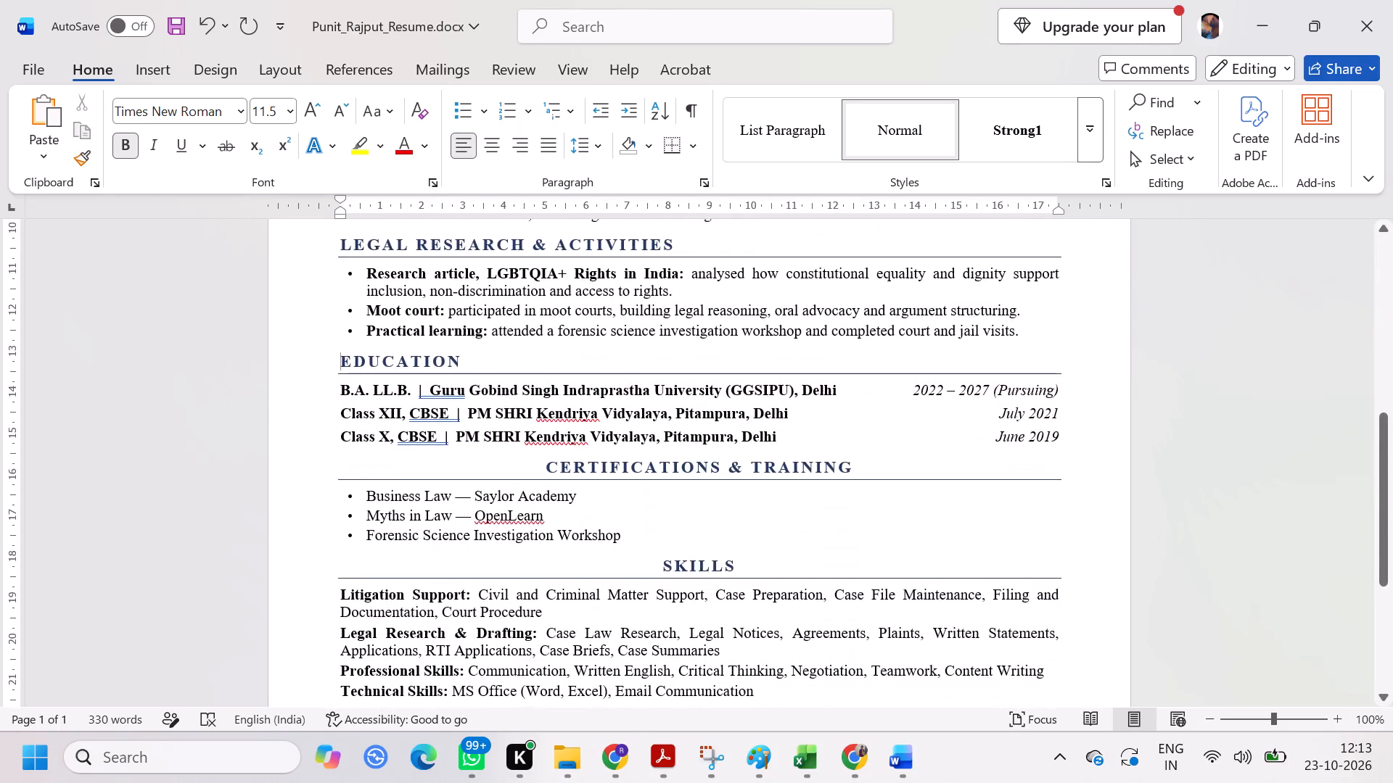
{"action": "left_click", "coordinate": [663, 563]}
{"action": "key", "text": "BackSpace"}
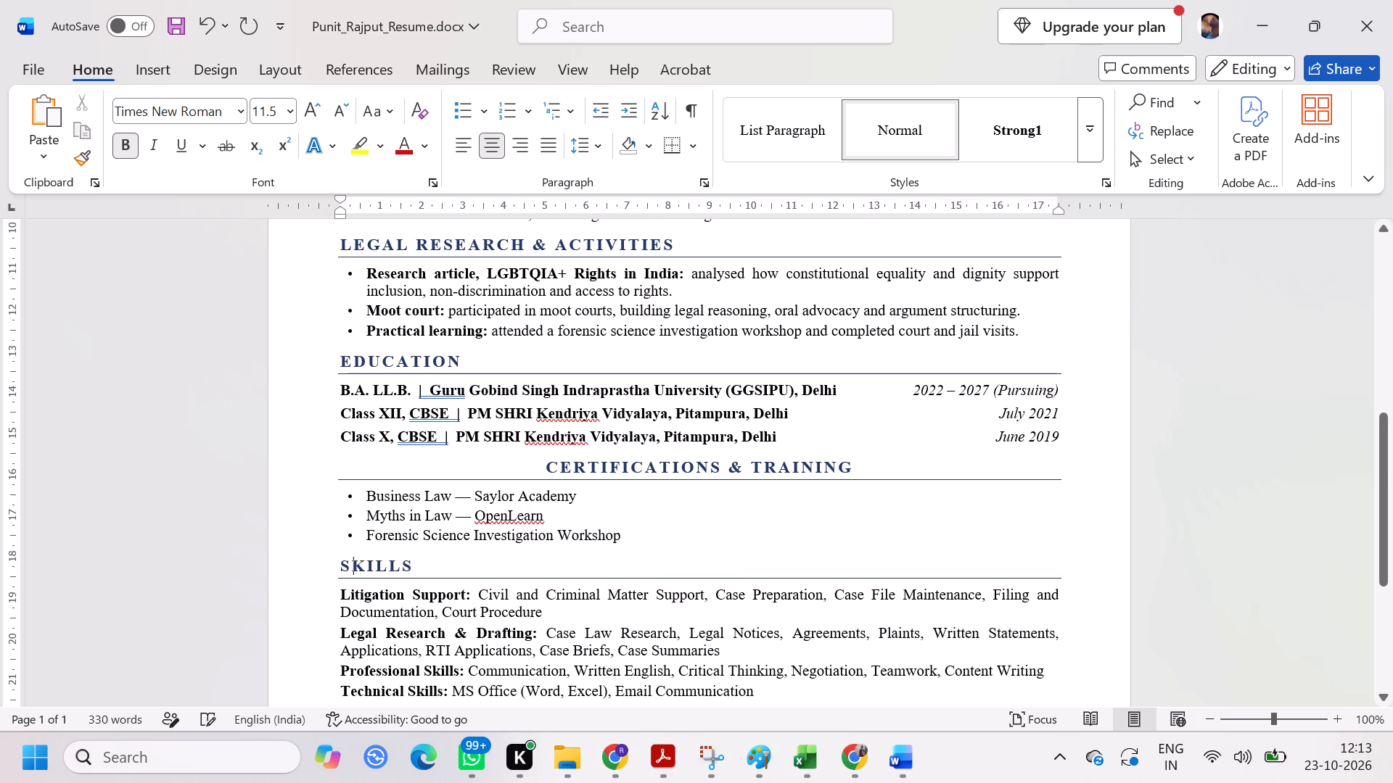
{"action": "left_click", "coordinate": [545, 470]}
{"action": "key", "text": "BackSpace"}
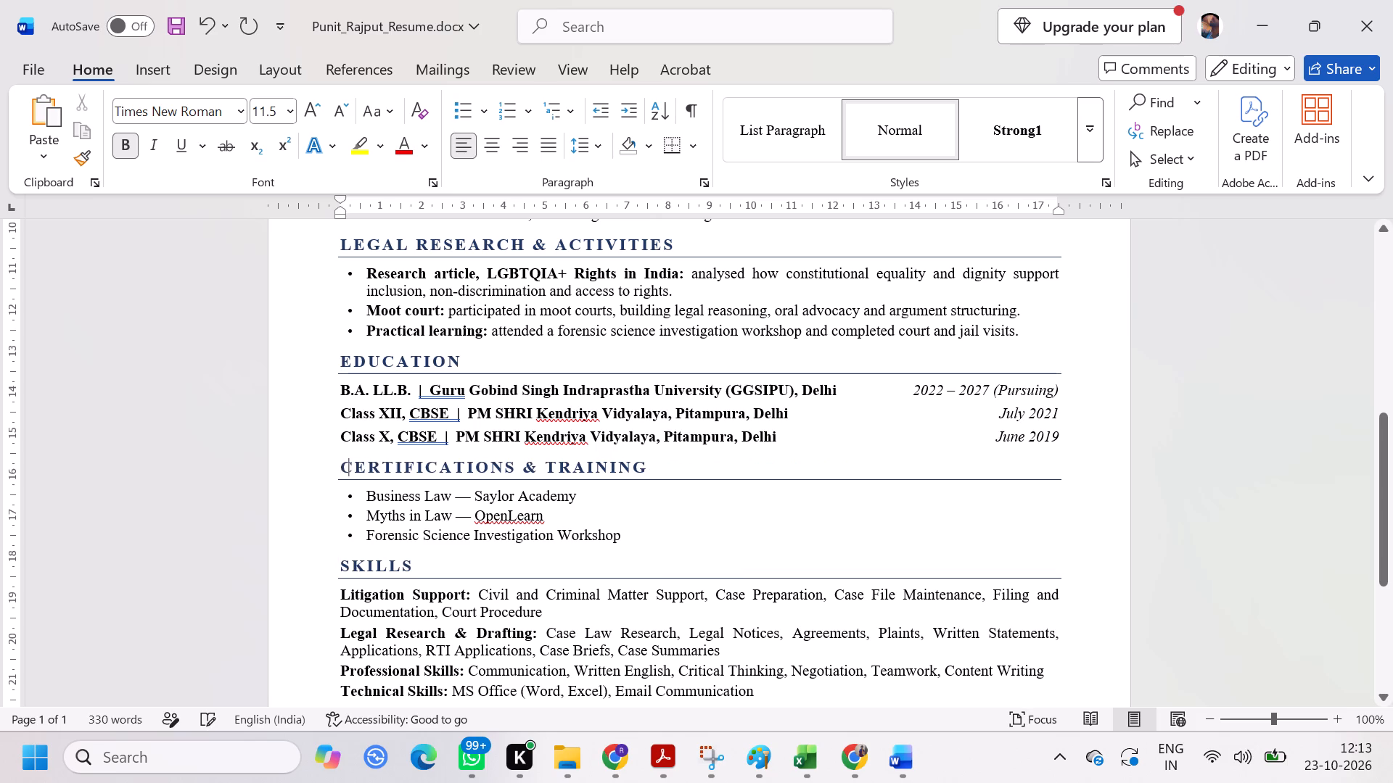
Insert a paragraph break after Delhi in the Class X entry under Education.
{"action": "left_click", "coordinate": [799, 437]}
{"action": "key", "text": "Return"}
Insert an unbulleted blank line after the Forensic Science Investigation Workshop bullet, above the SKILLS heading.
{"action": "left_click", "coordinate": [704, 573]}
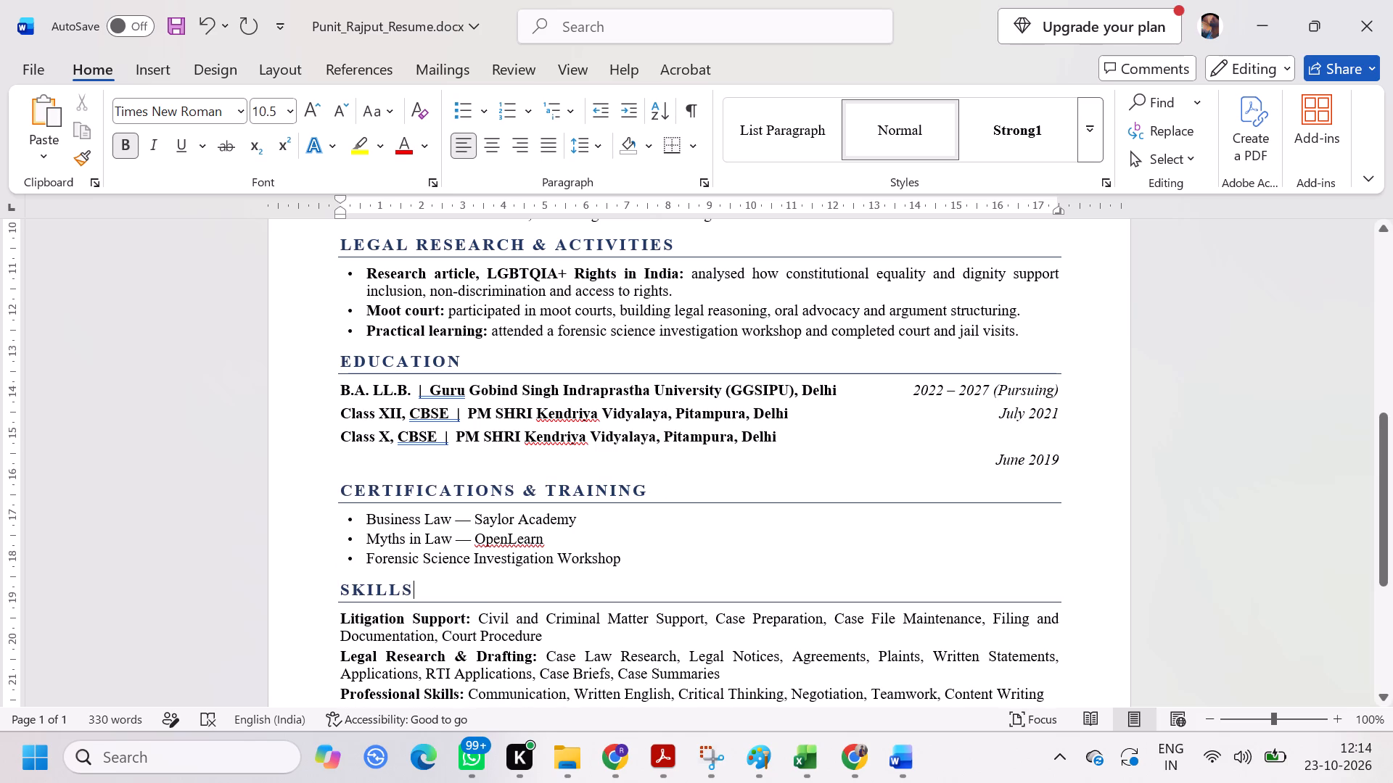
{"action": "left_click", "coordinate": [704, 573]}
{"action": "left_click", "coordinate": [660, 541]}
{"action": "left_click", "coordinate": [636, 558]}
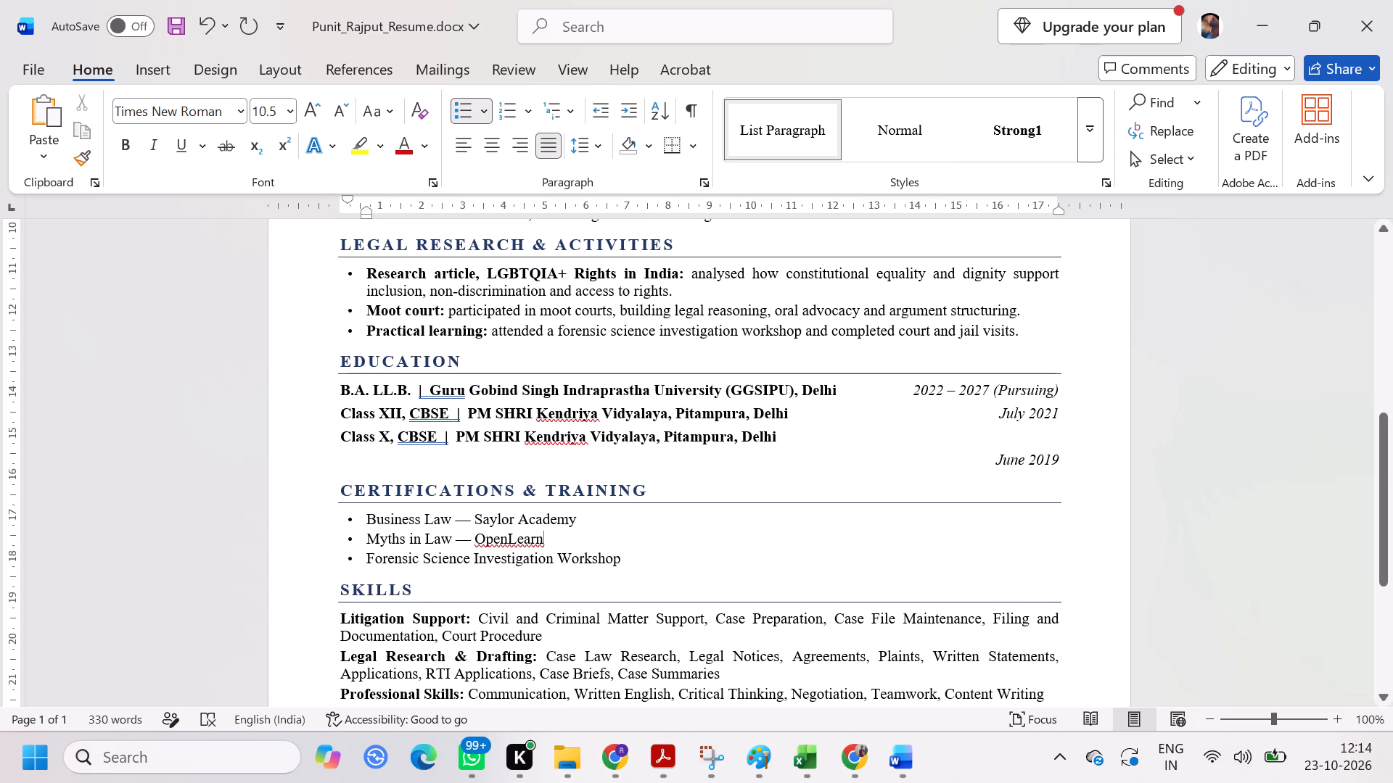
{"action": "key", "text": "Return"}
{"action": "scroll", "coordinate": [636, 558], "scroll_direction": "down", "scroll_amount": 1}
{"action": "key", "text": "BackSpace"}
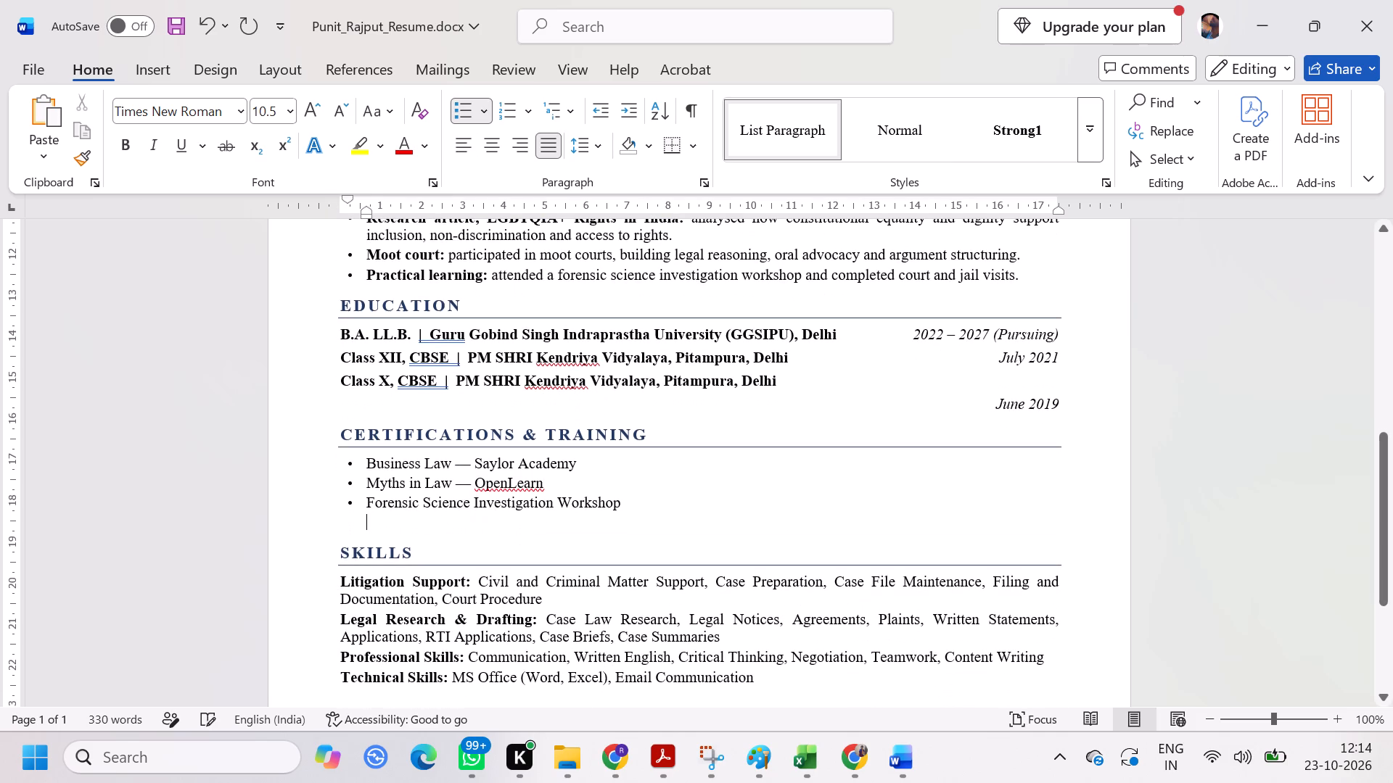
Insert an unbulleted blank line after the last Legal Experience bullet and a blank line after the Objective paragraph.
{"action": "scroll", "coordinate": [636, 558], "scroll_direction": "up", "scroll_amount": 1}
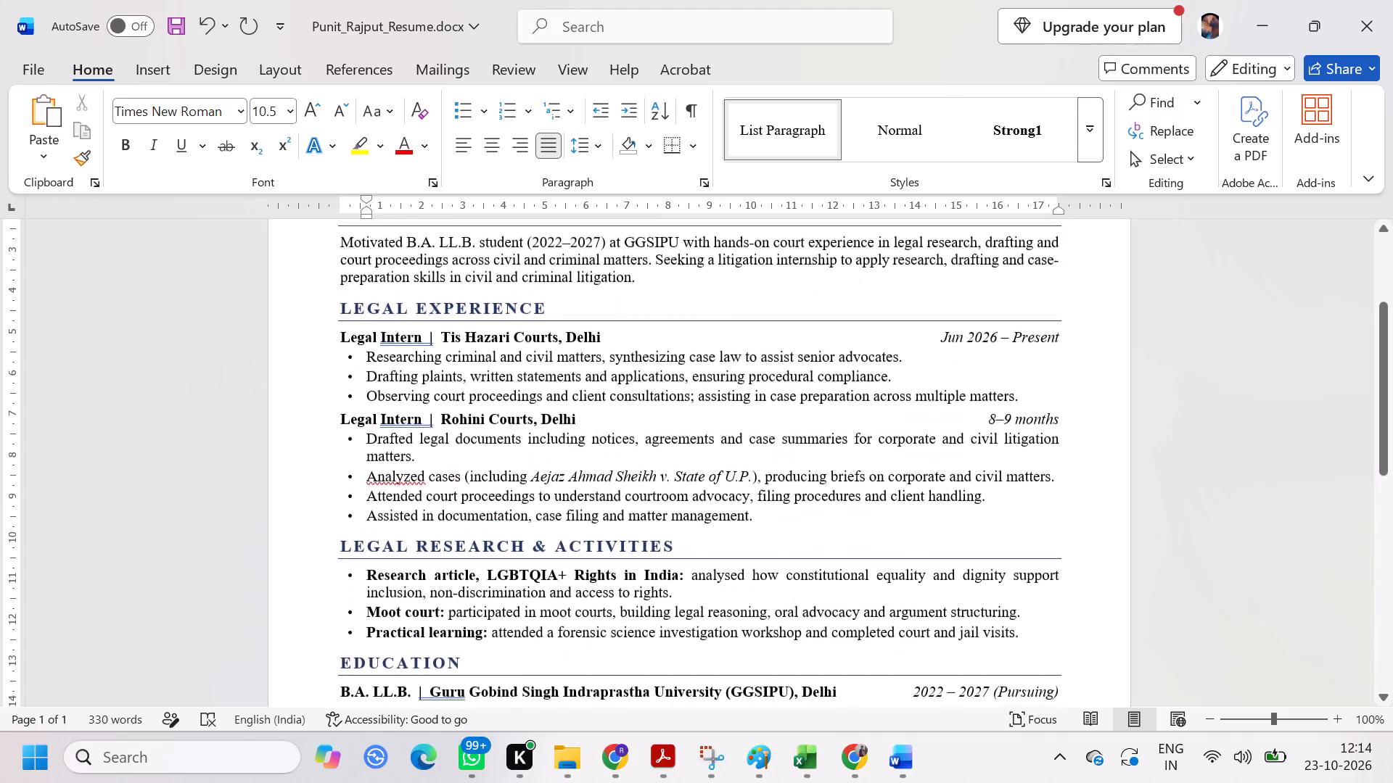
{"action": "left_click", "coordinate": [765, 526]}
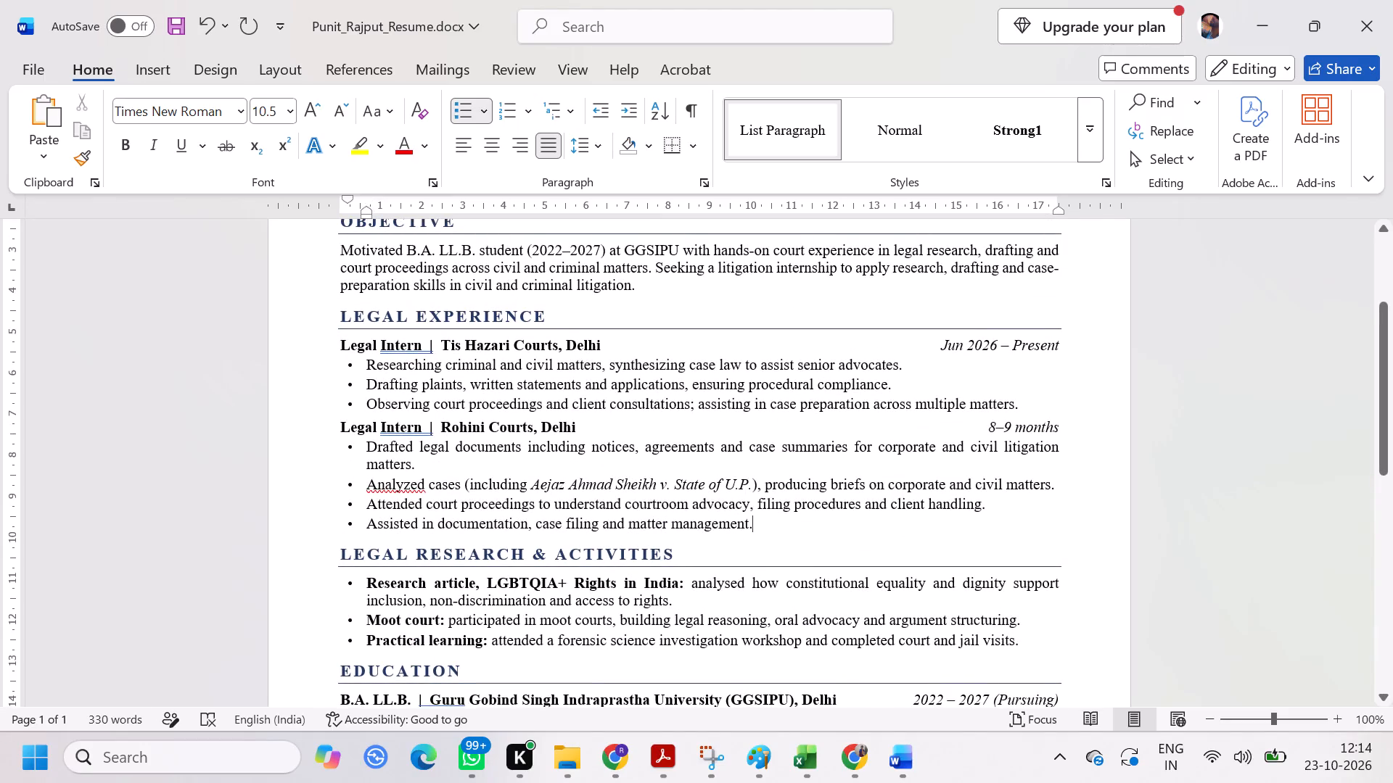
{"action": "key", "text": "Return"}
{"action": "scroll", "coordinate": [765, 526], "scroll_direction": "up", "scroll_amount": 1}
{"action": "key", "text": "BackSpace"}
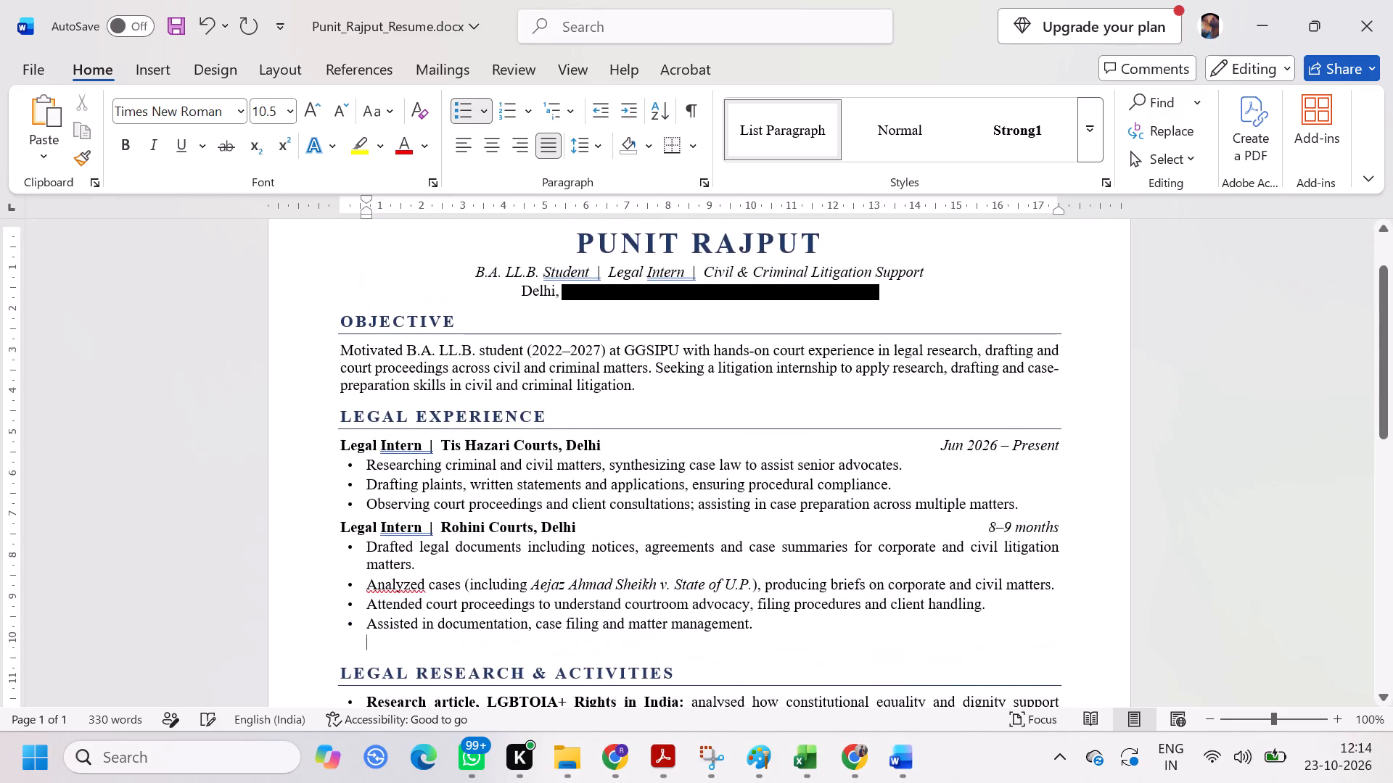
{"action": "left_click", "coordinate": [644, 384]}
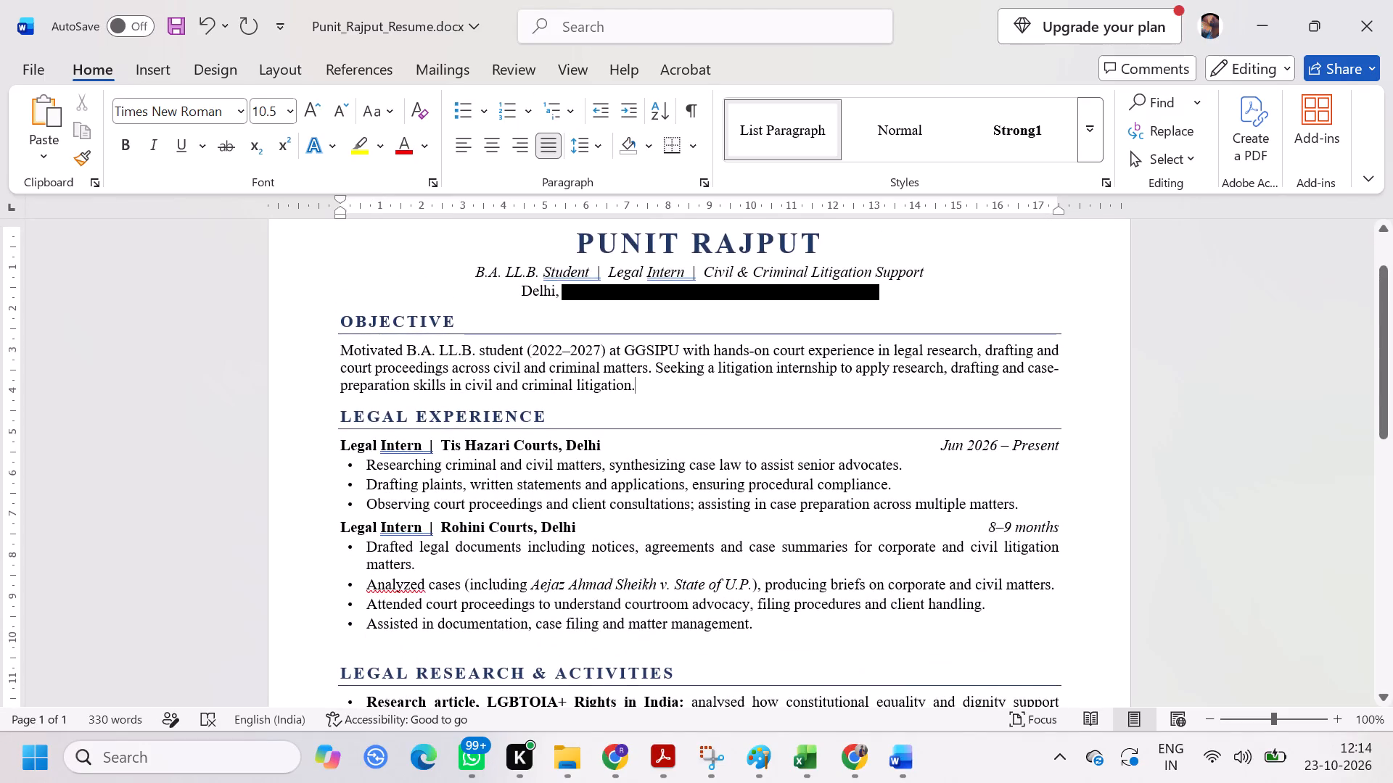
{"action": "key", "text": "Return"}
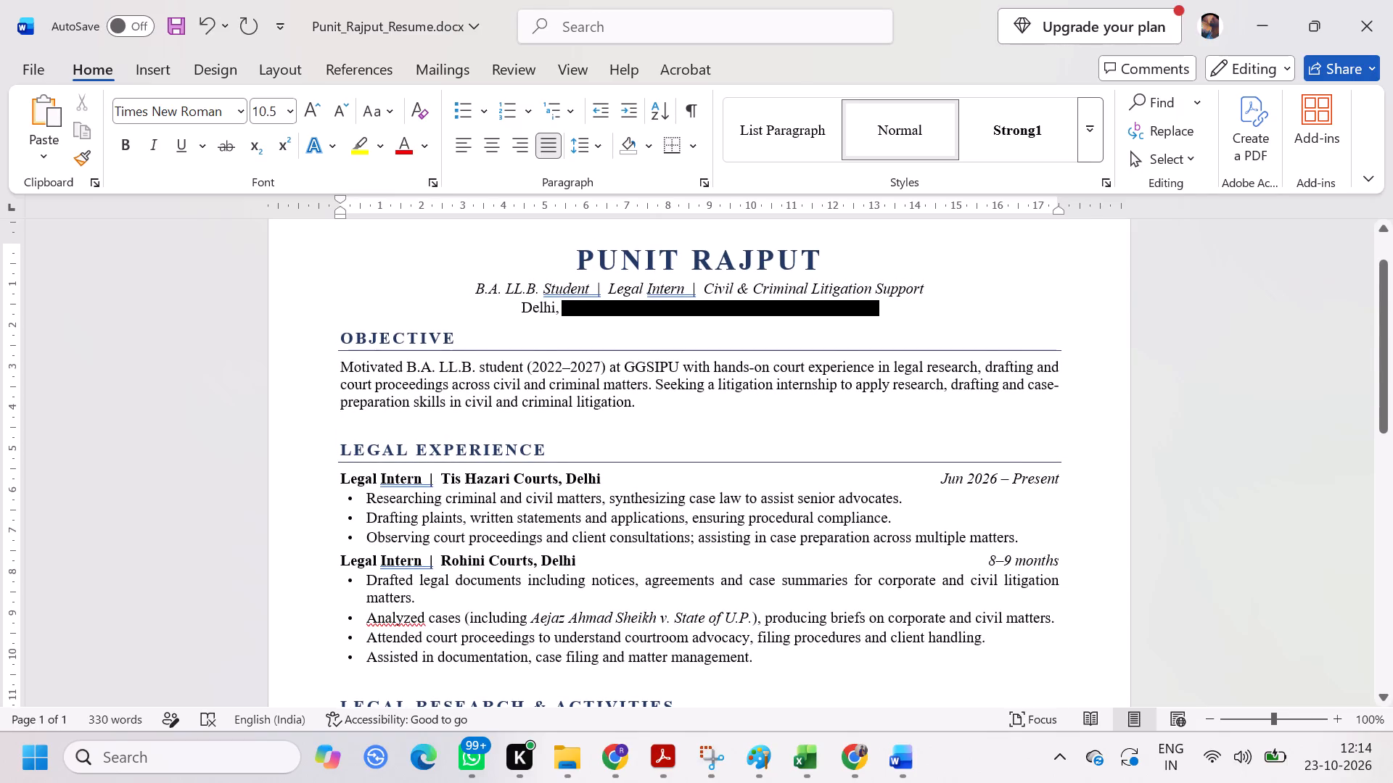
Remove the italics from the B.A. LL.B. Student | Legal Intern | Civil & Criminal Litigation Support line under the name.
{"action": "left_click_drag", "start_coordinate": [472, 283], "coordinate": [953, 289]}
{"action": "left_click", "coordinate": [989, 259]}
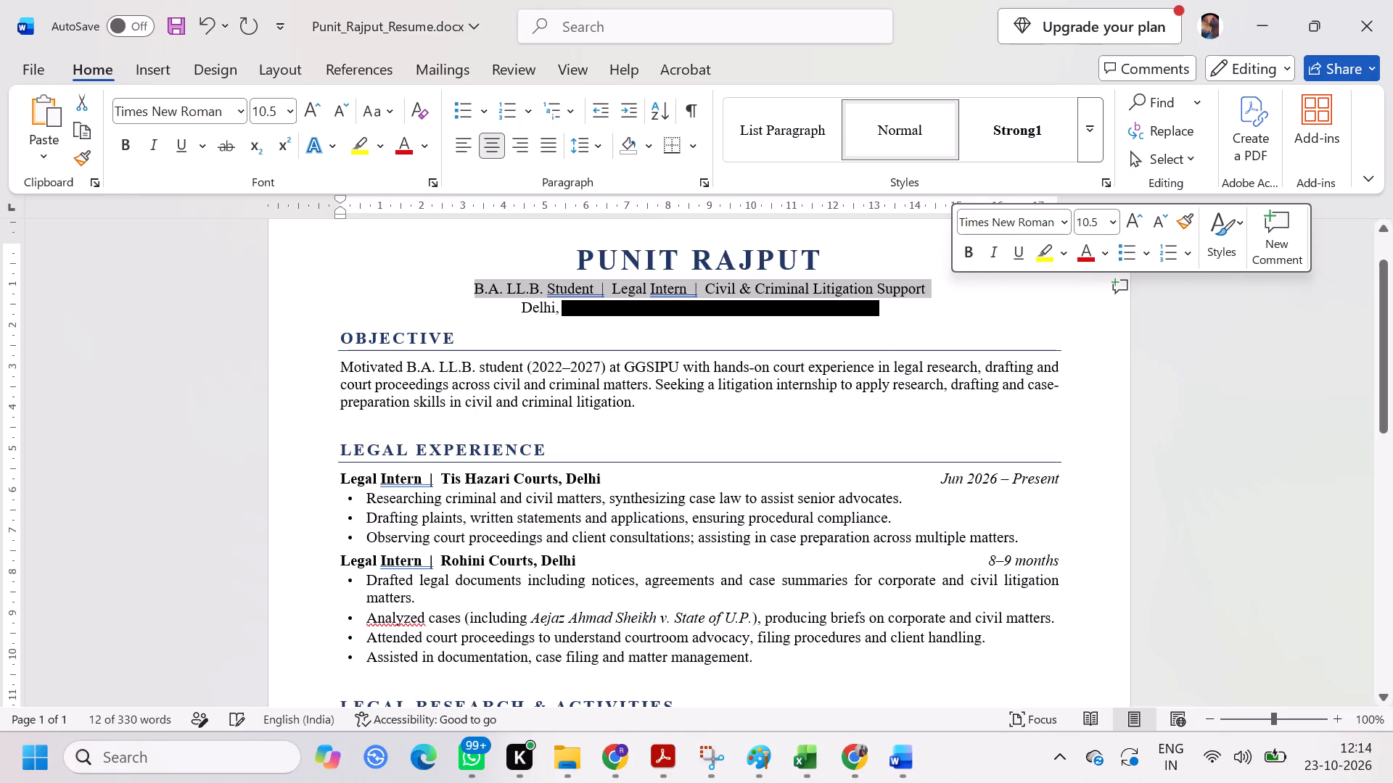
{"action": "left_click", "coordinate": [924, 332]}
Review the spacing and layout of the resume sections from Objective down to Skills.
{"action": "scroll", "coordinate": [924, 332], "scroll_direction": "down", "scroll_amount": 2}
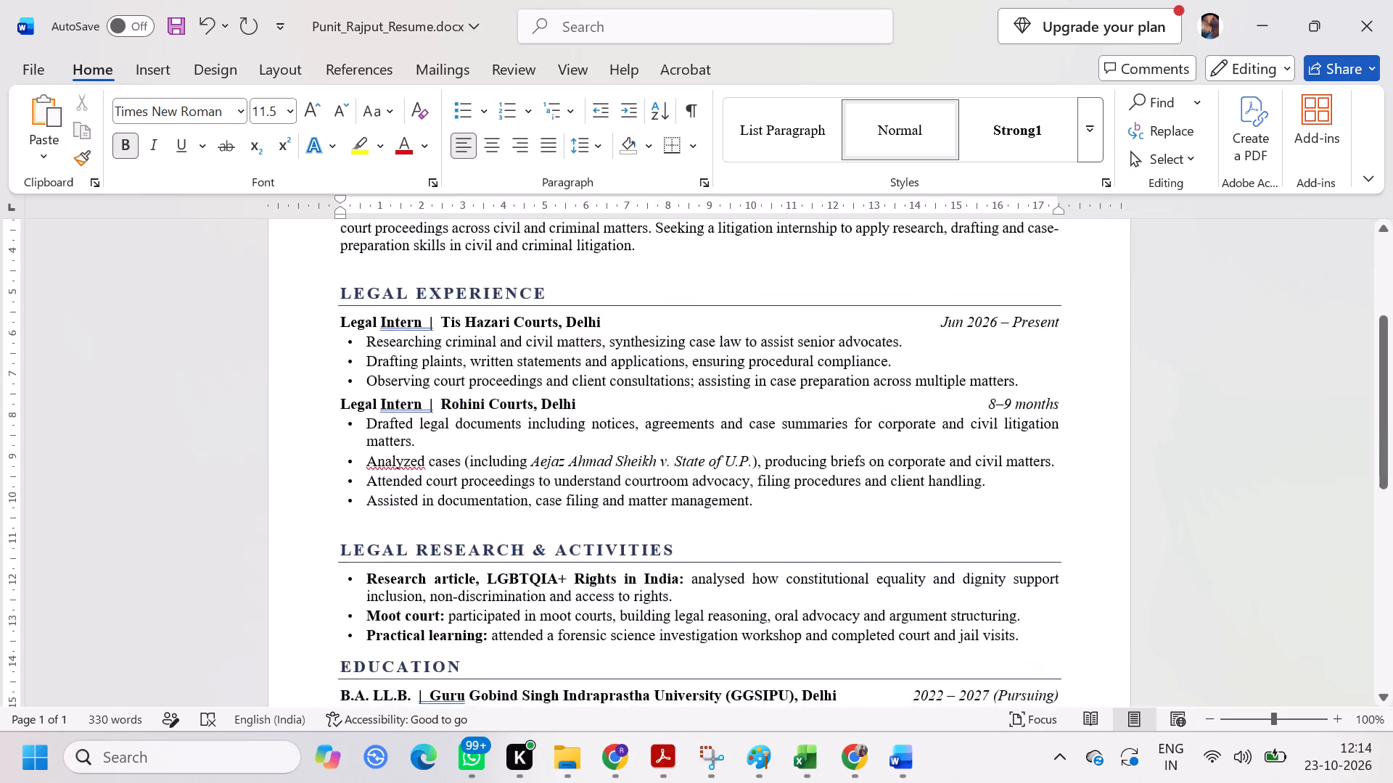
{"action": "scroll", "coordinate": [924, 332], "scroll_direction": "down", "scroll_amount": 3}
{"action": "scroll", "coordinate": [924, 332], "scroll_direction": "up", "scroll_amount": 3}
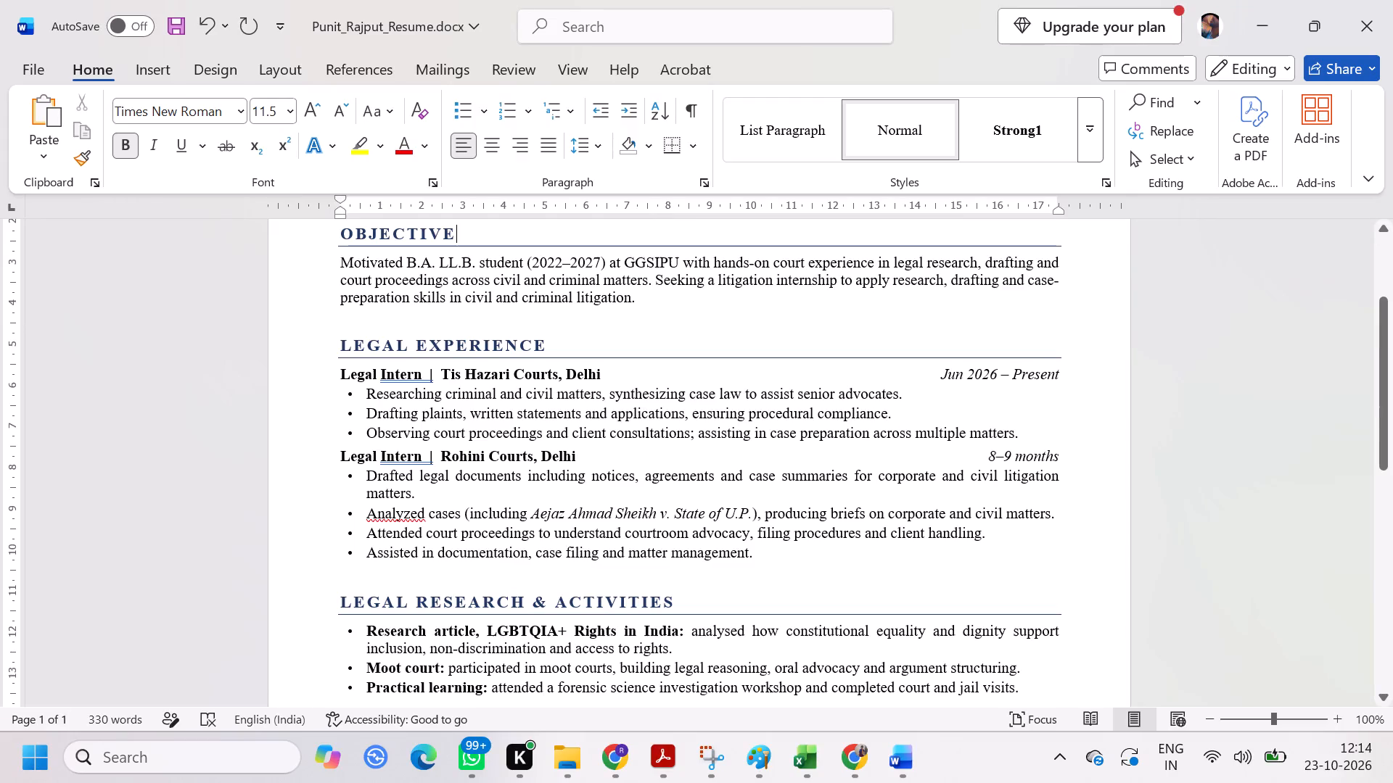
{"action": "scroll", "coordinate": [642, 497], "scroll_direction": "right", "scroll_amount": 1}
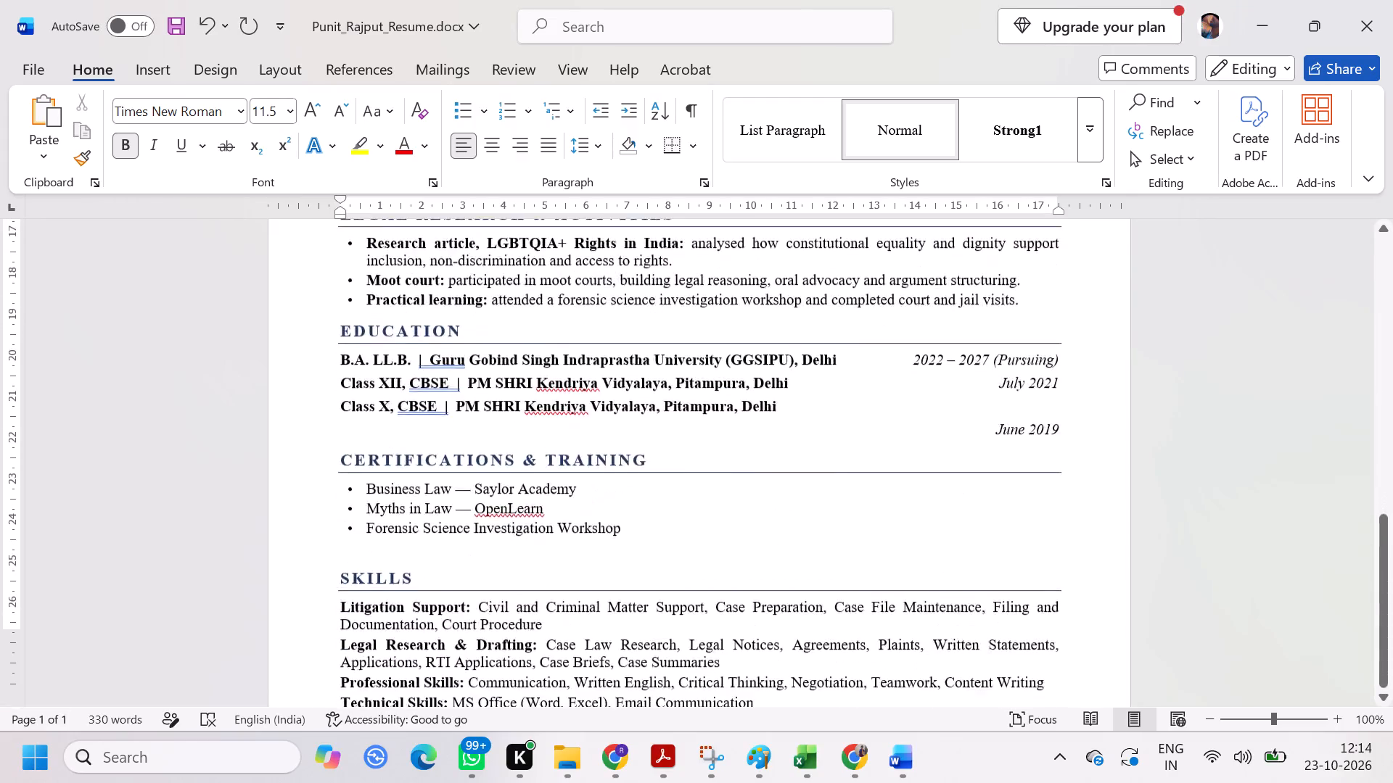
{"action": "scroll", "coordinate": [642, 497], "scroll_direction": "up", "scroll_amount": 1}
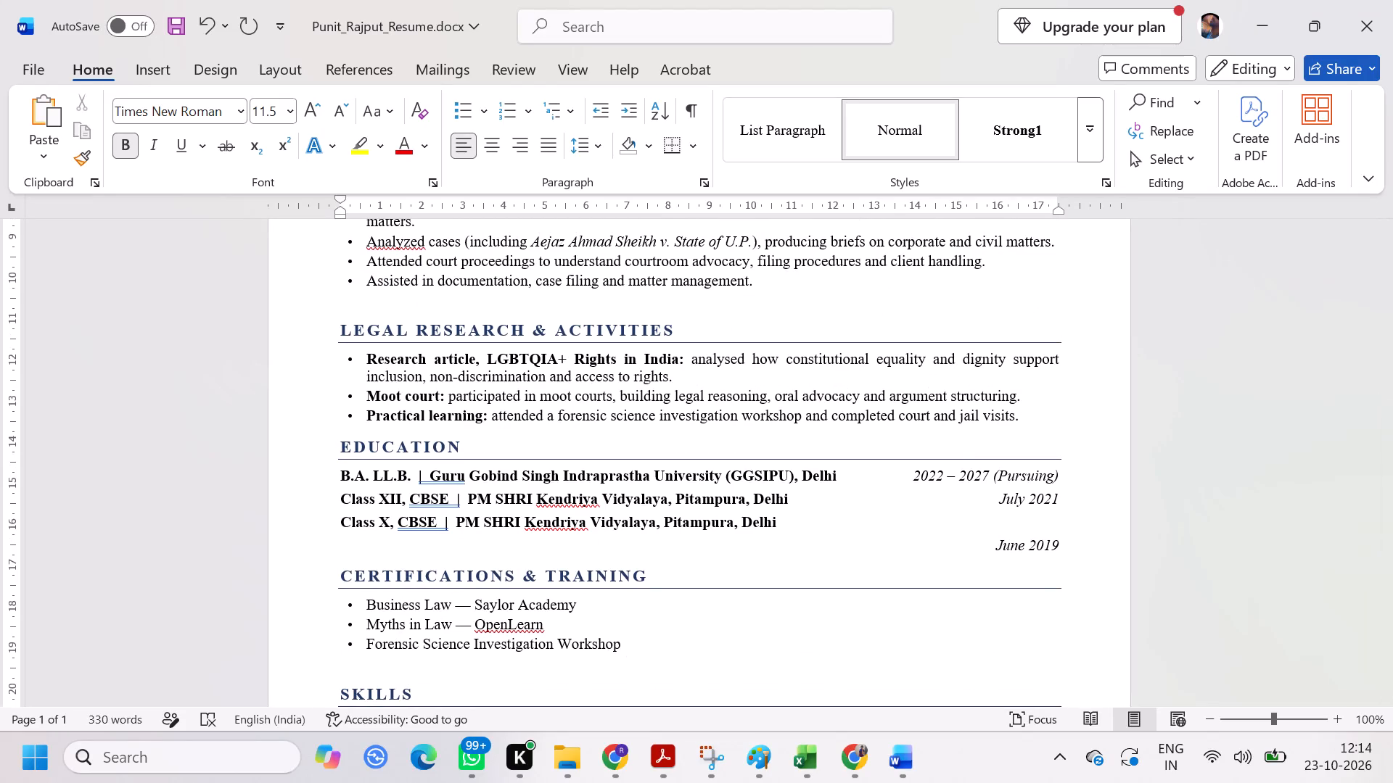
{"action": "scroll", "coordinate": [642, 497], "scroll_direction": "up", "scroll_amount": 1}
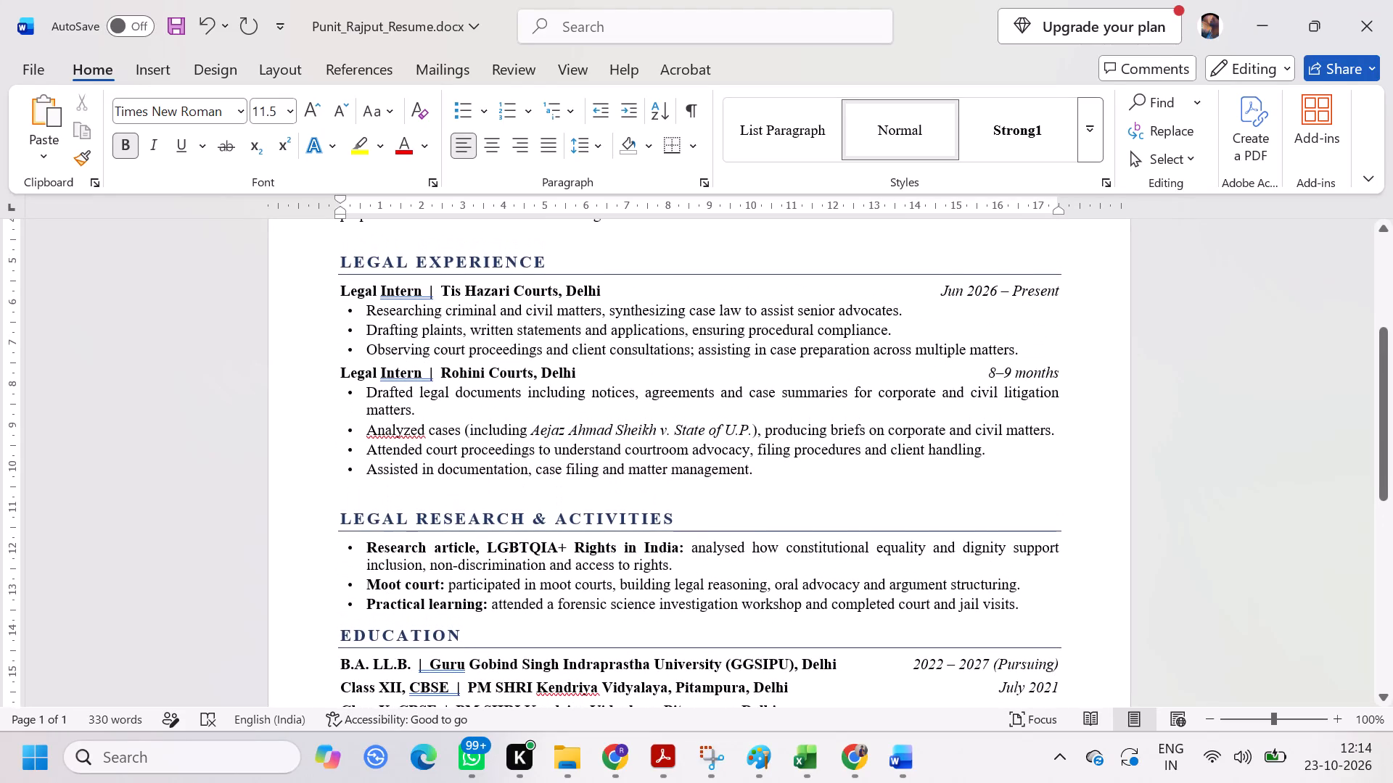
{"action": "scroll", "coordinate": [642, 497], "scroll_direction": "up", "scroll_amount": 2}
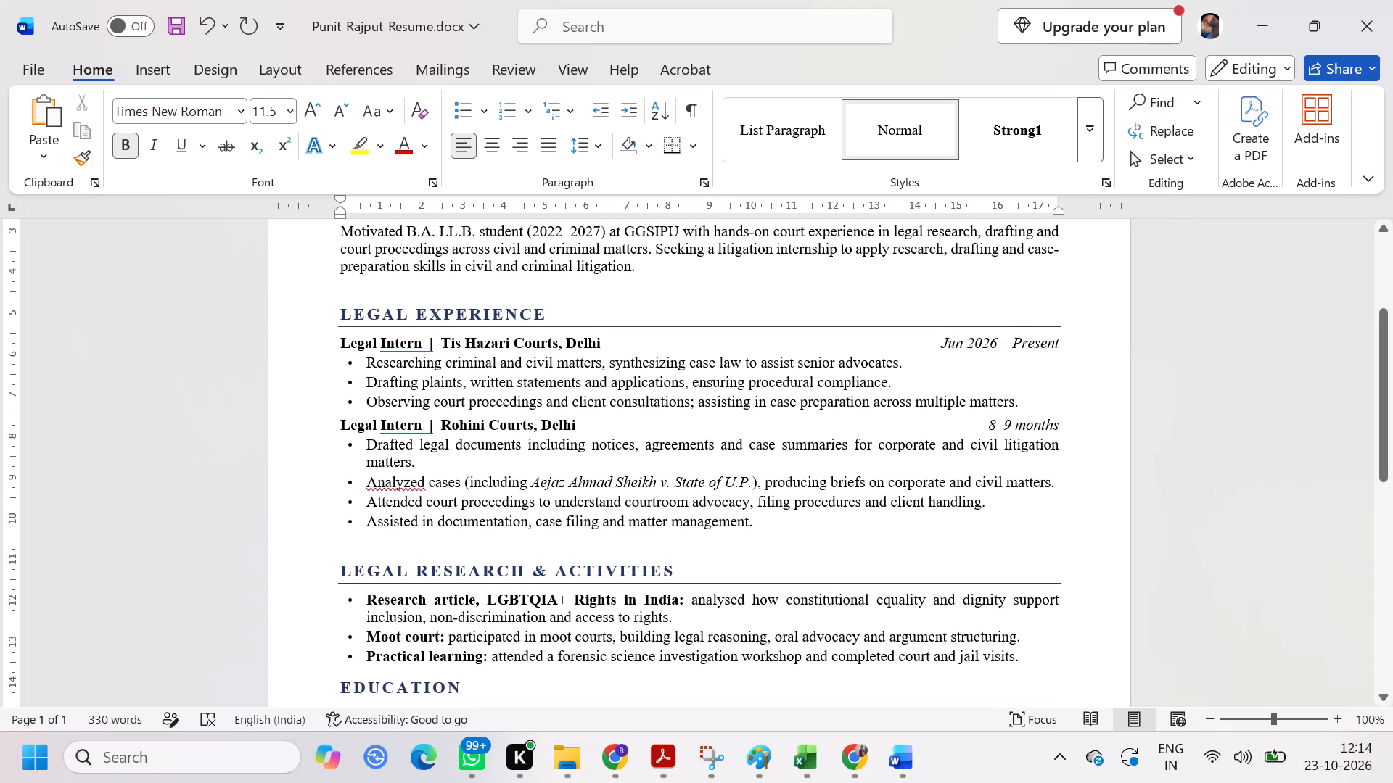
{"action": "scroll", "coordinate": [642, 497], "scroll_direction": "right", "scroll_amount": 1}
Insert a blank line after the B.A. LL.B. entry and another after the Class XII entry under Education.
{"action": "scroll", "coordinate": [642, 497], "scroll_direction": "down", "scroll_amount": 1}
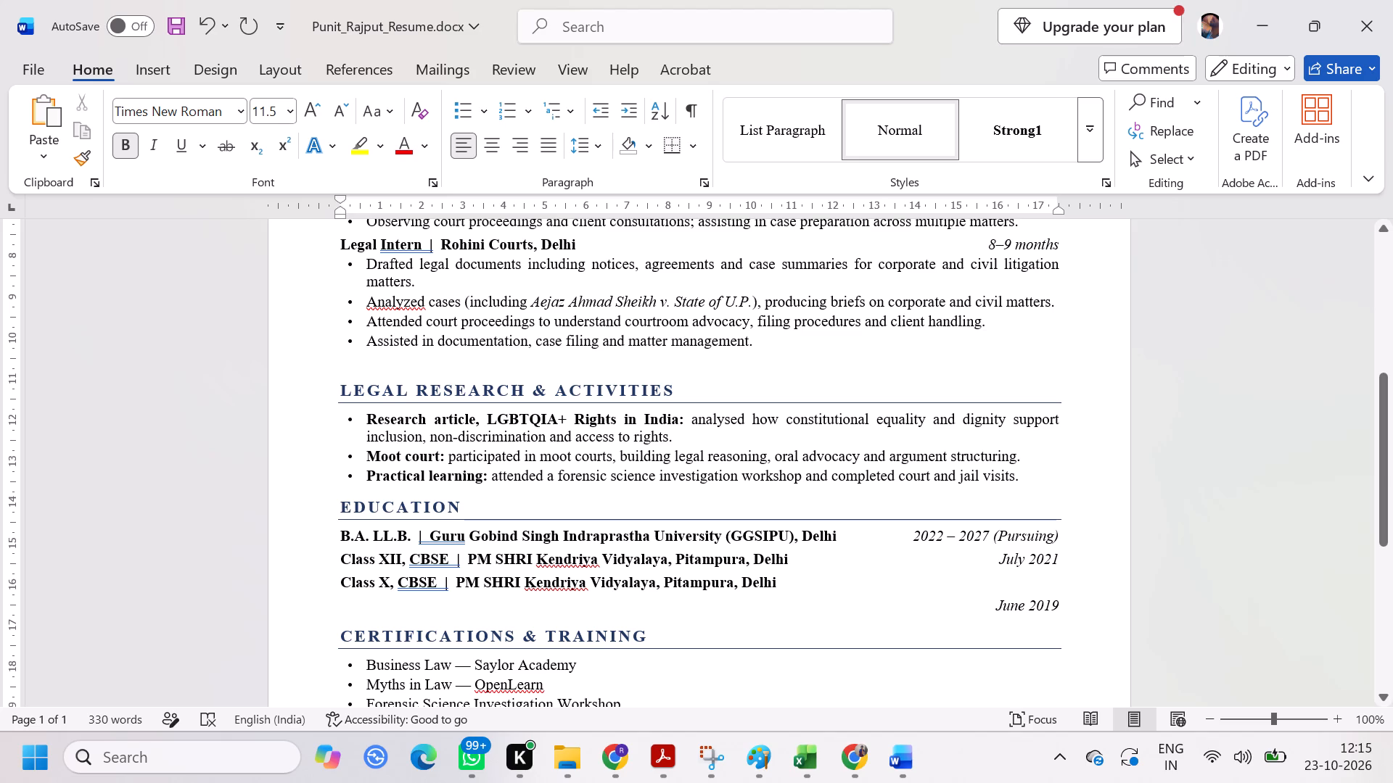
{"action": "left_click", "coordinate": [1063, 531]}
{"action": "key", "text": "Return"}
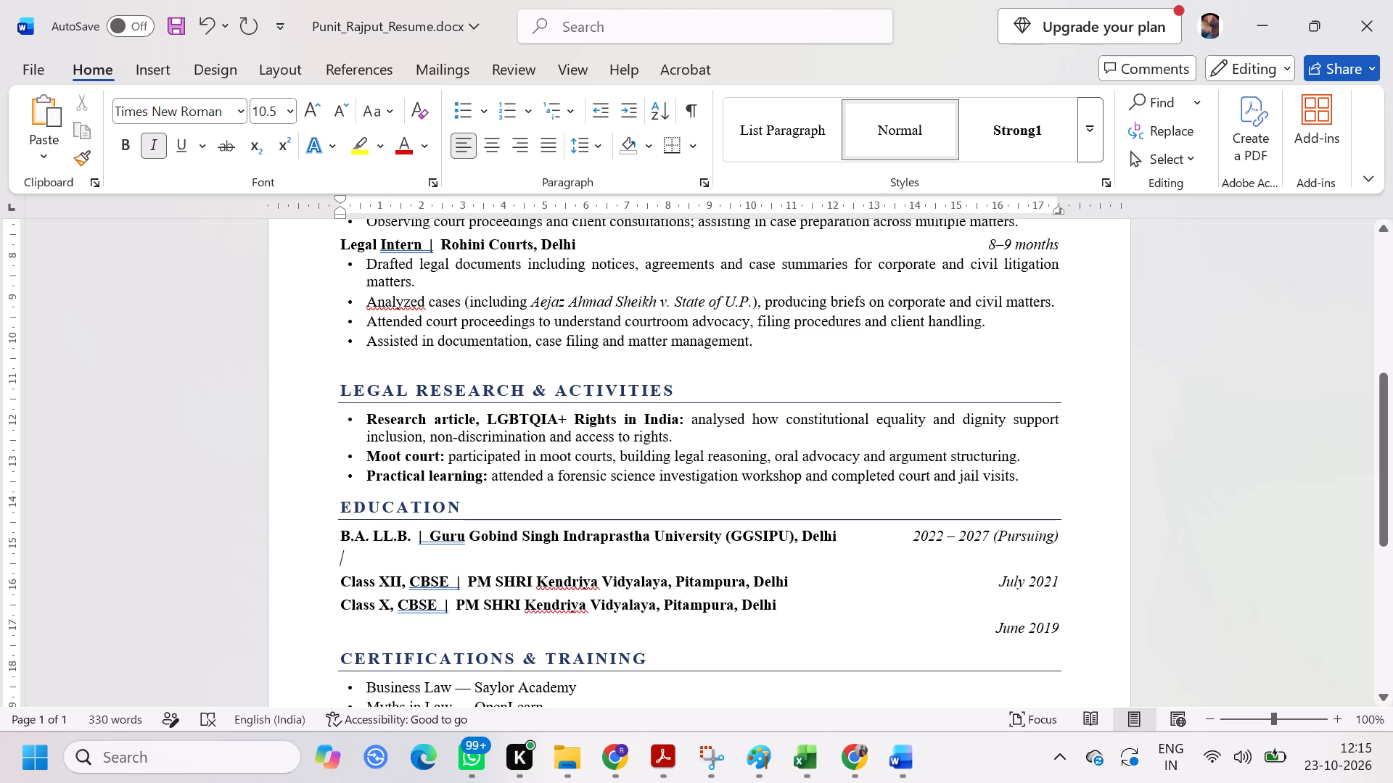
{"action": "left_click", "coordinate": [1069, 576]}
{"action": "key", "text": "Return"}
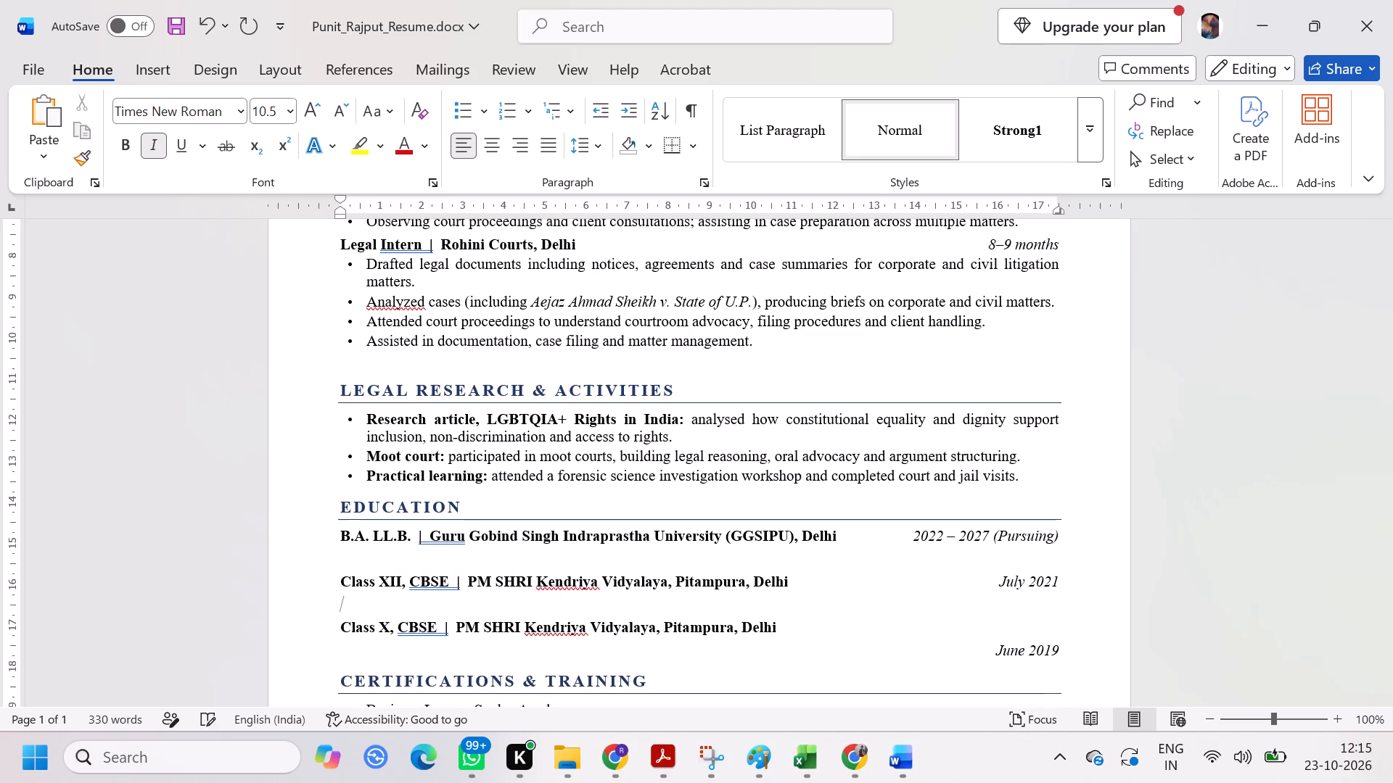
{"action": "scroll", "coordinate": [1069, 576], "scroll_direction": "down", "scroll_amount": 1}
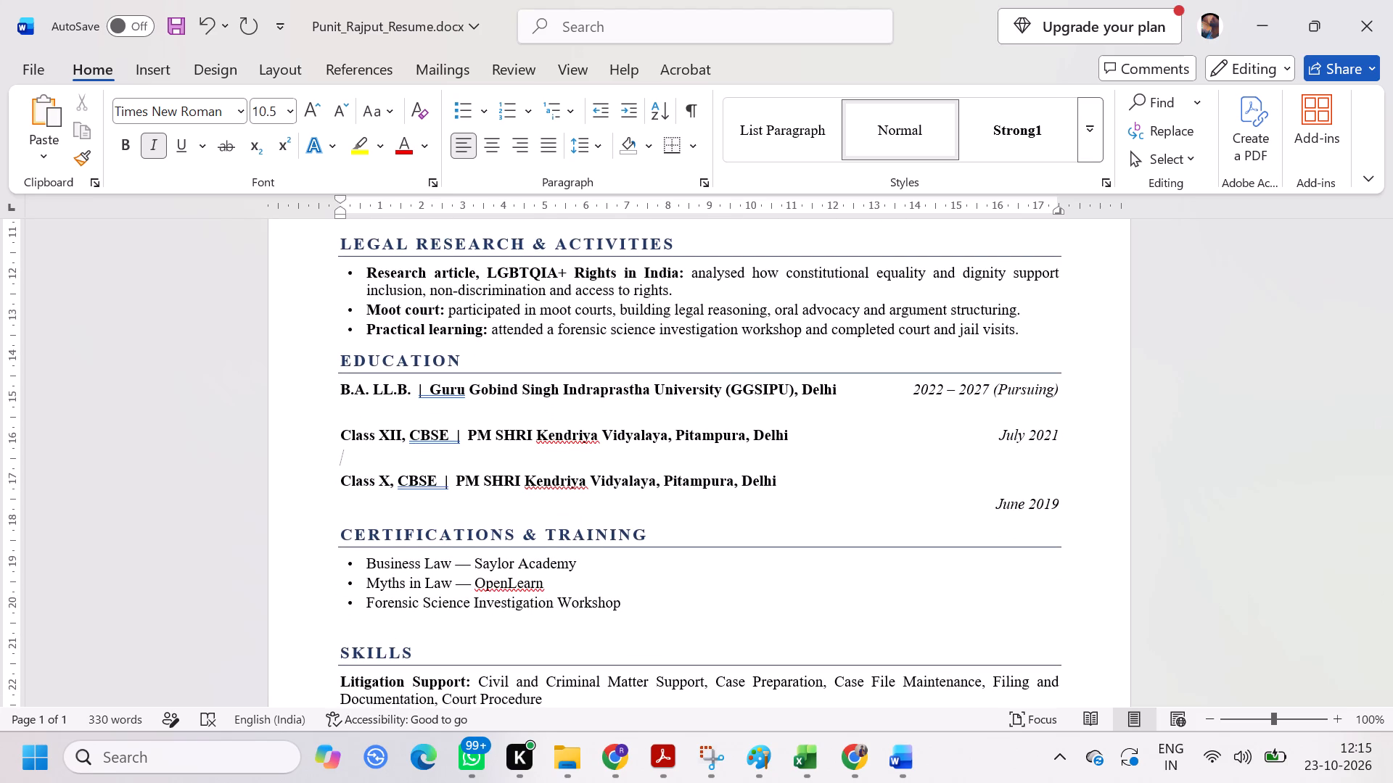
{"action": "left_click", "coordinate": [809, 426]}
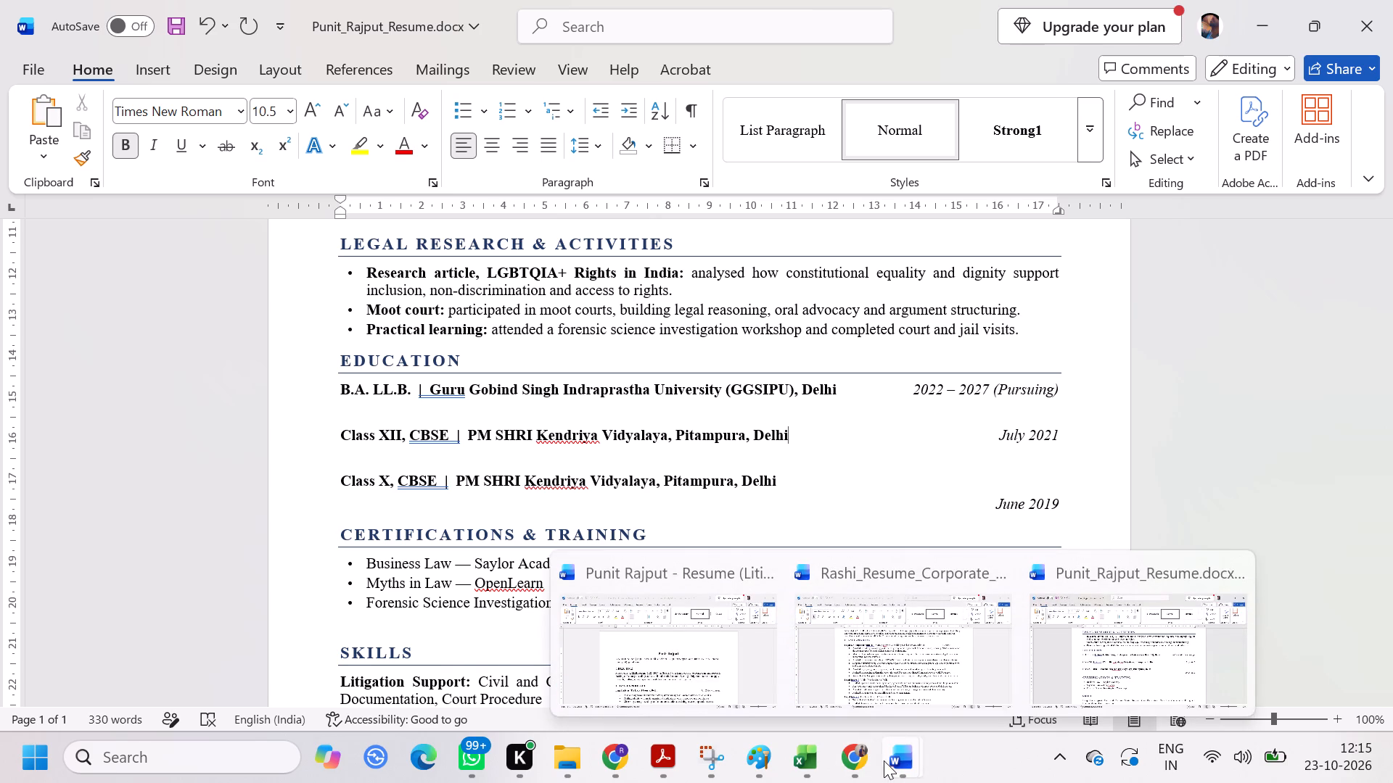
Check the Education spacing in the corporate secretarial resume and remove the blank lines after the litigation resume's Class XII and B.A. LL.B. entries.
{"action": "left_click", "coordinate": [915, 643]}
{"action": "scroll", "coordinate": [915, 643], "scroll_direction": "down", "scroll_amount": 1}
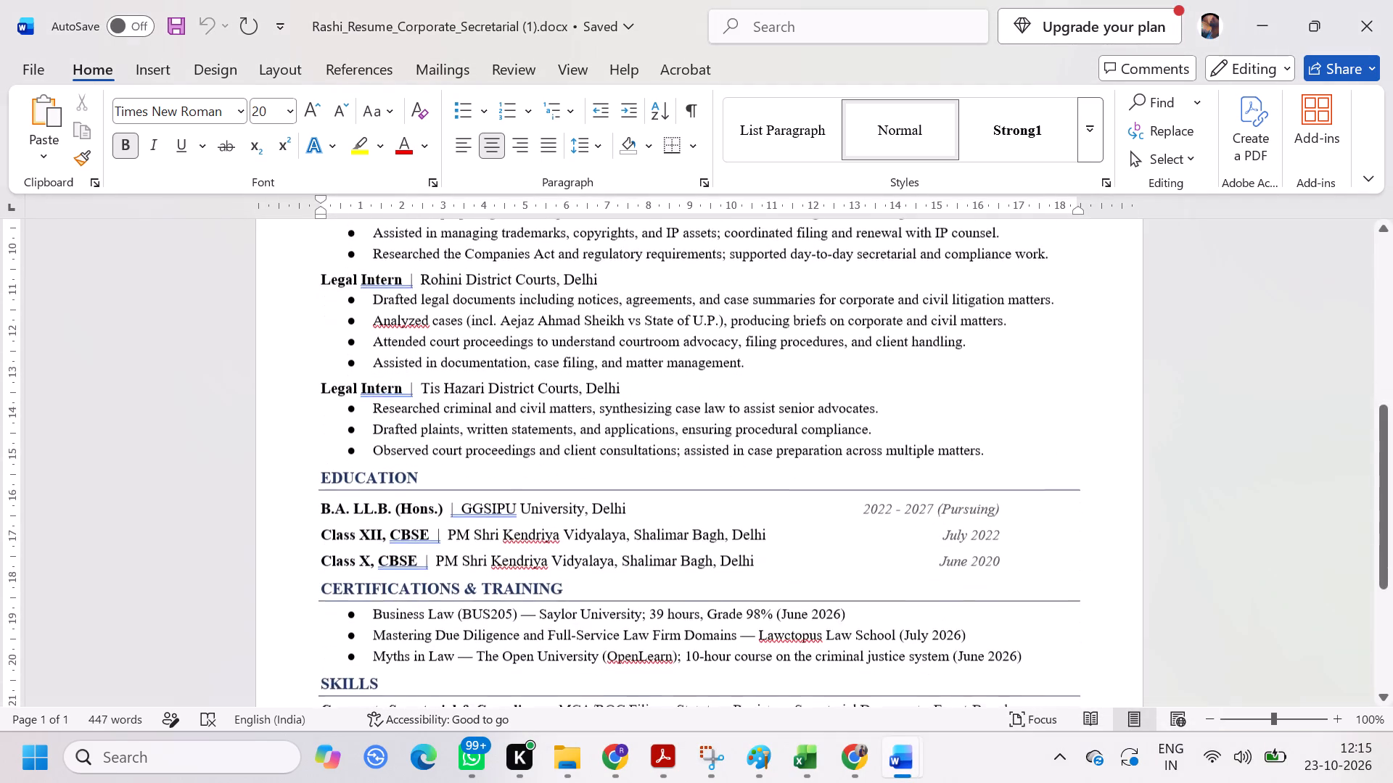
{"action": "scroll", "coordinate": [915, 643], "scroll_direction": "down", "scroll_amount": 1}
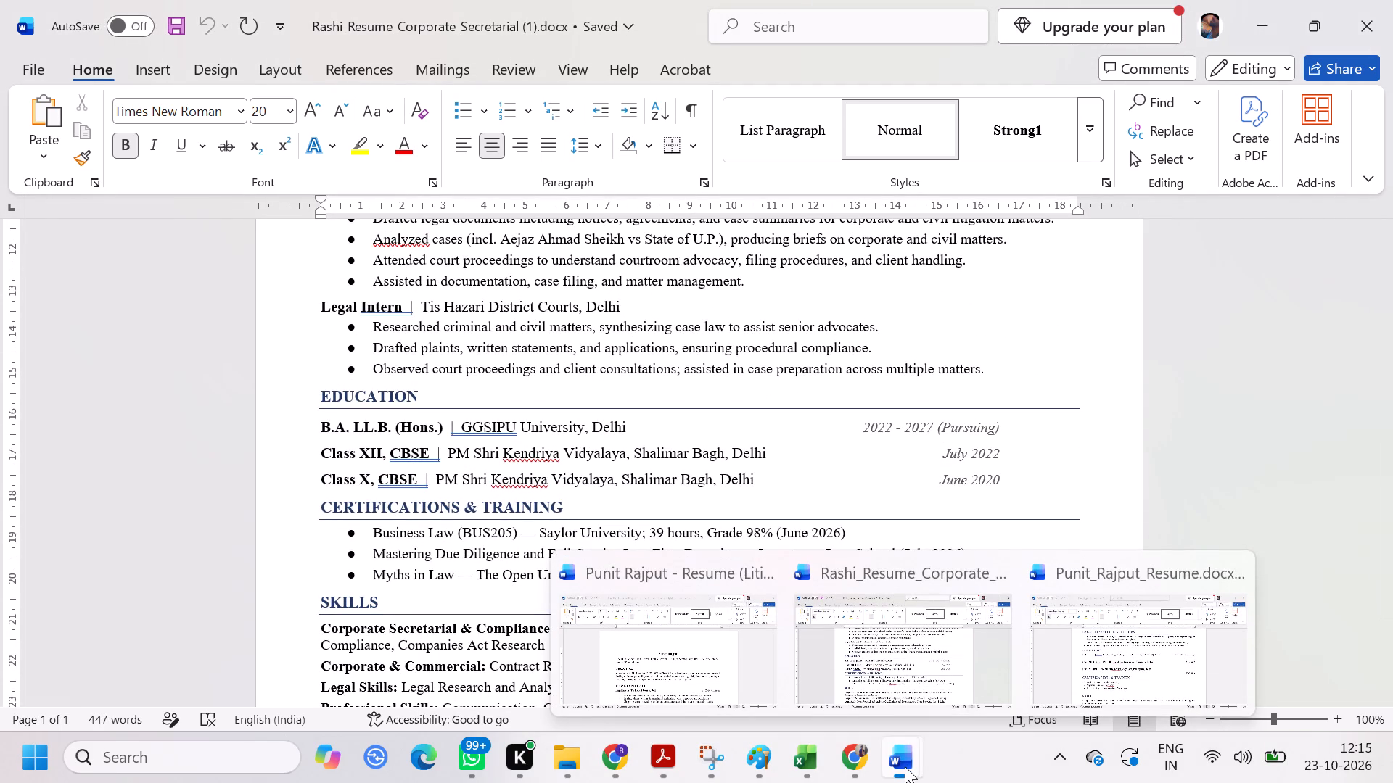
{"action": "left_click", "coordinate": [1079, 660]}
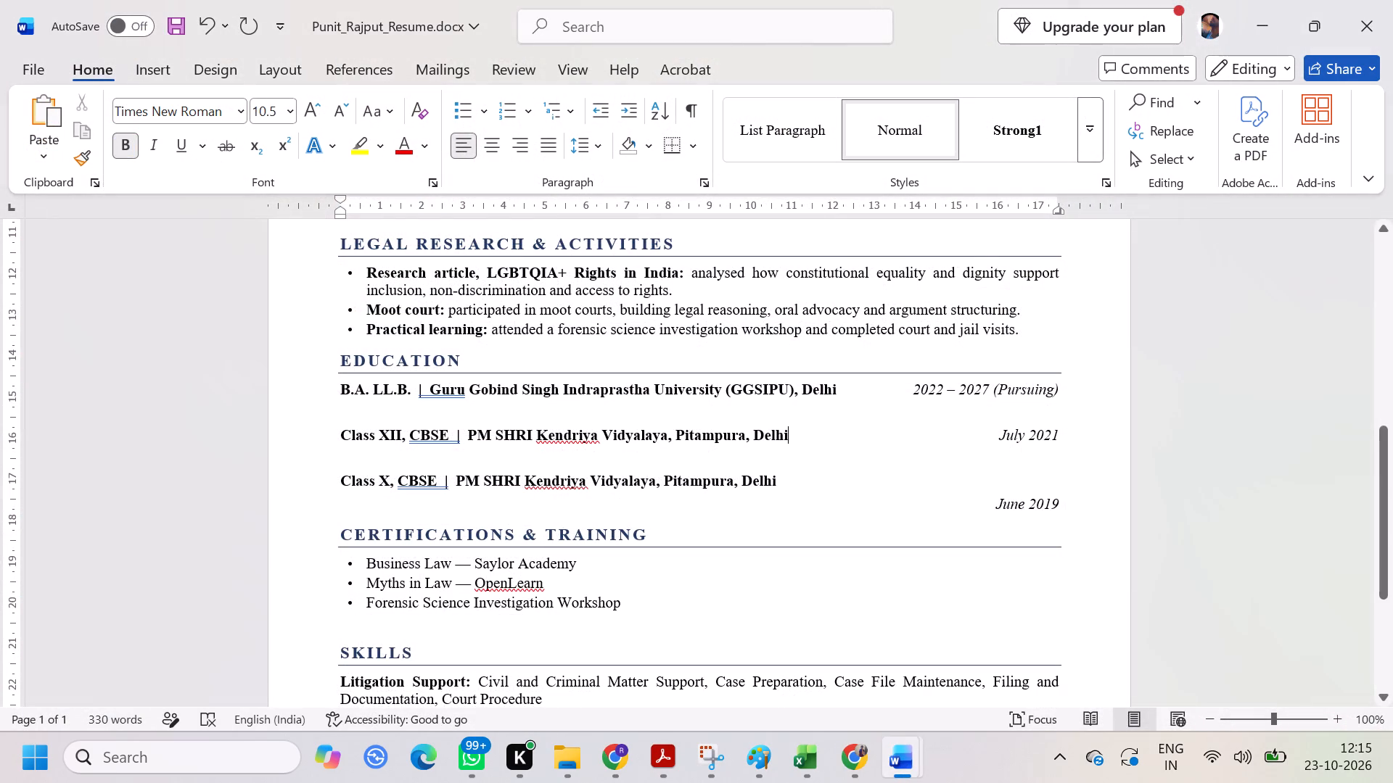
{"action": "left_click", "coordinate": [339, 481]}
{"action": "key", "text": "BackSpace"}
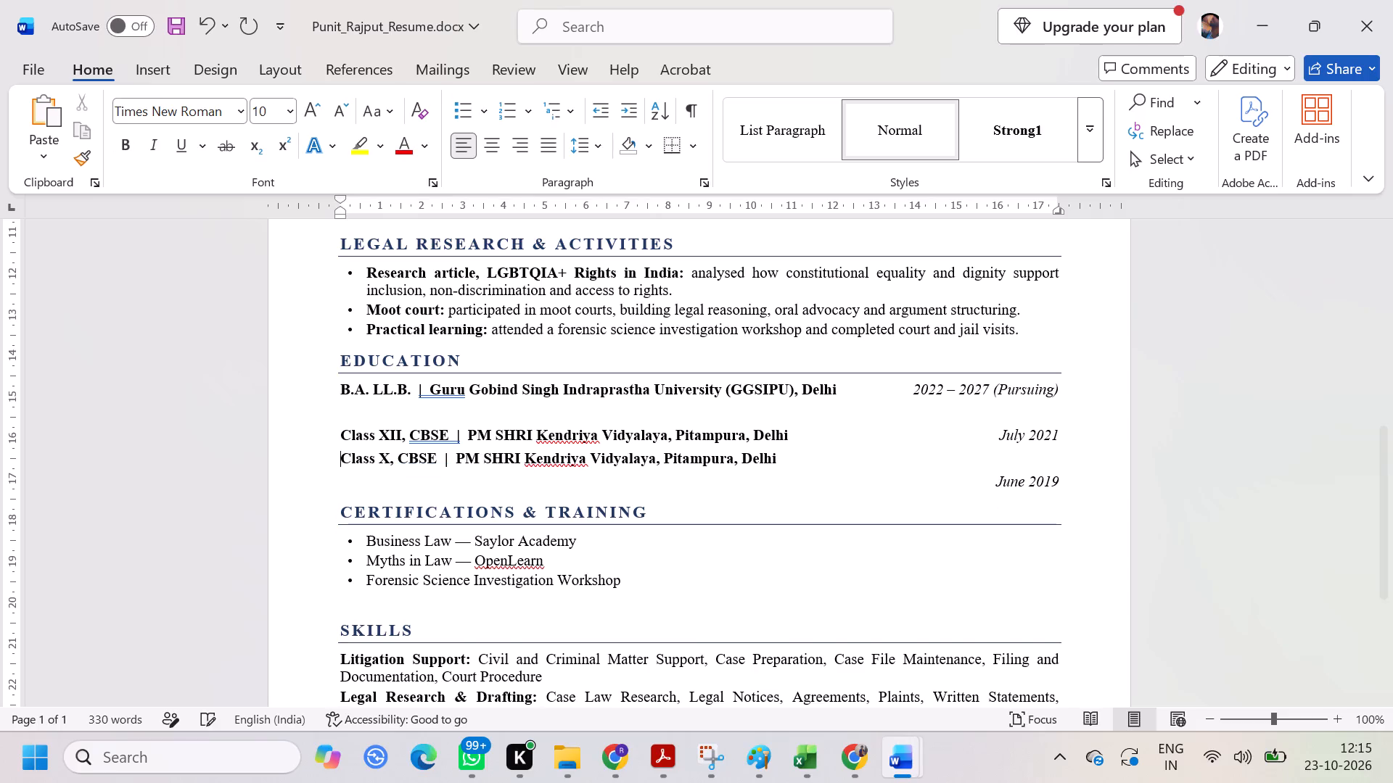
{"action": "left_click", "coordinate": [336, 422]}
{"action": "key", "text": "BackSpace"}
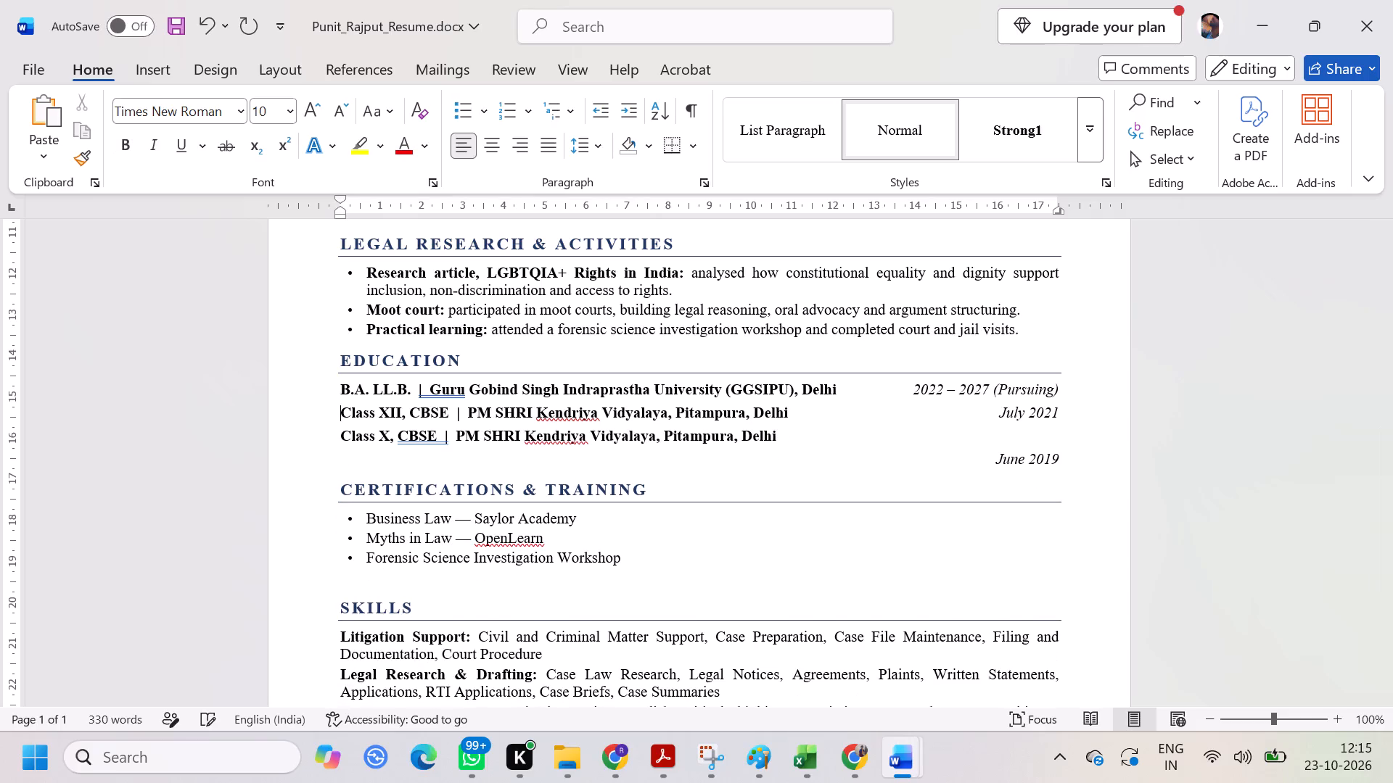
Compare the litigation resume's layout and content with the corporate secretarial resume, especially the Education, Certifications & Training and Skills sections.
{"action": "scroll", "coordinate": [454, 525], "scroll_direction": "up", "scroll_amount": 2}
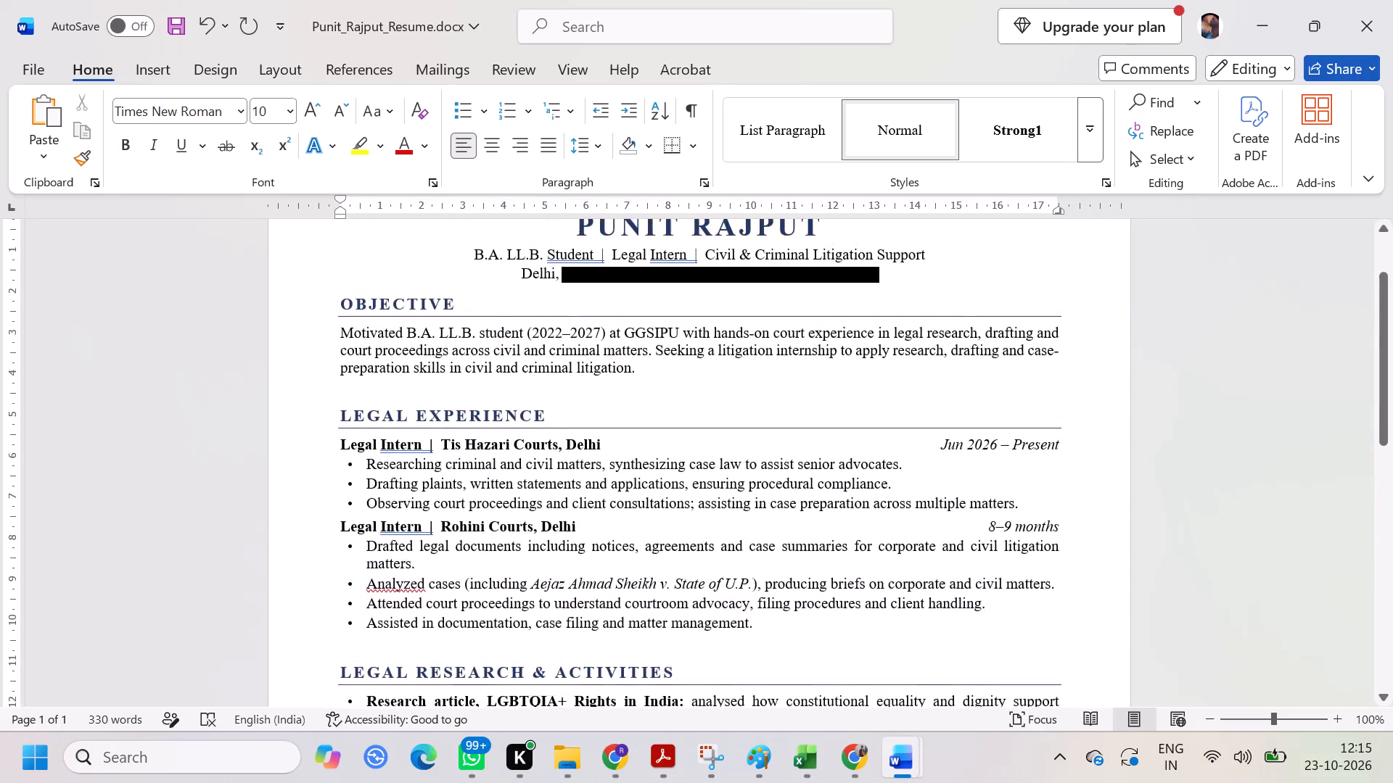
{"action": "scroll", "coordinate": [454, 525], "scroll_direction": "down", "scroll_amount": 1}
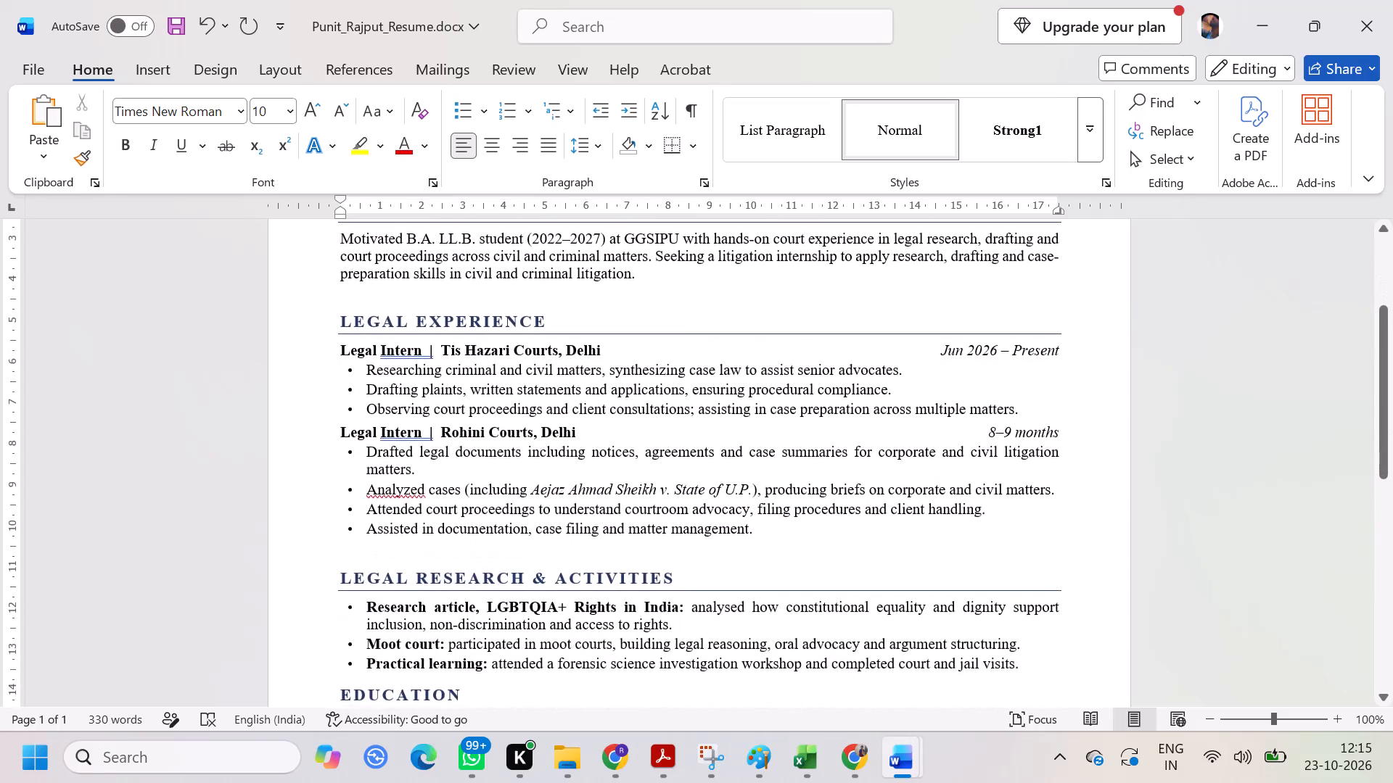
{"action": "scroll", "coordinate": [454, 525], "scroll_direction": "right", "scroll_amount": 2}
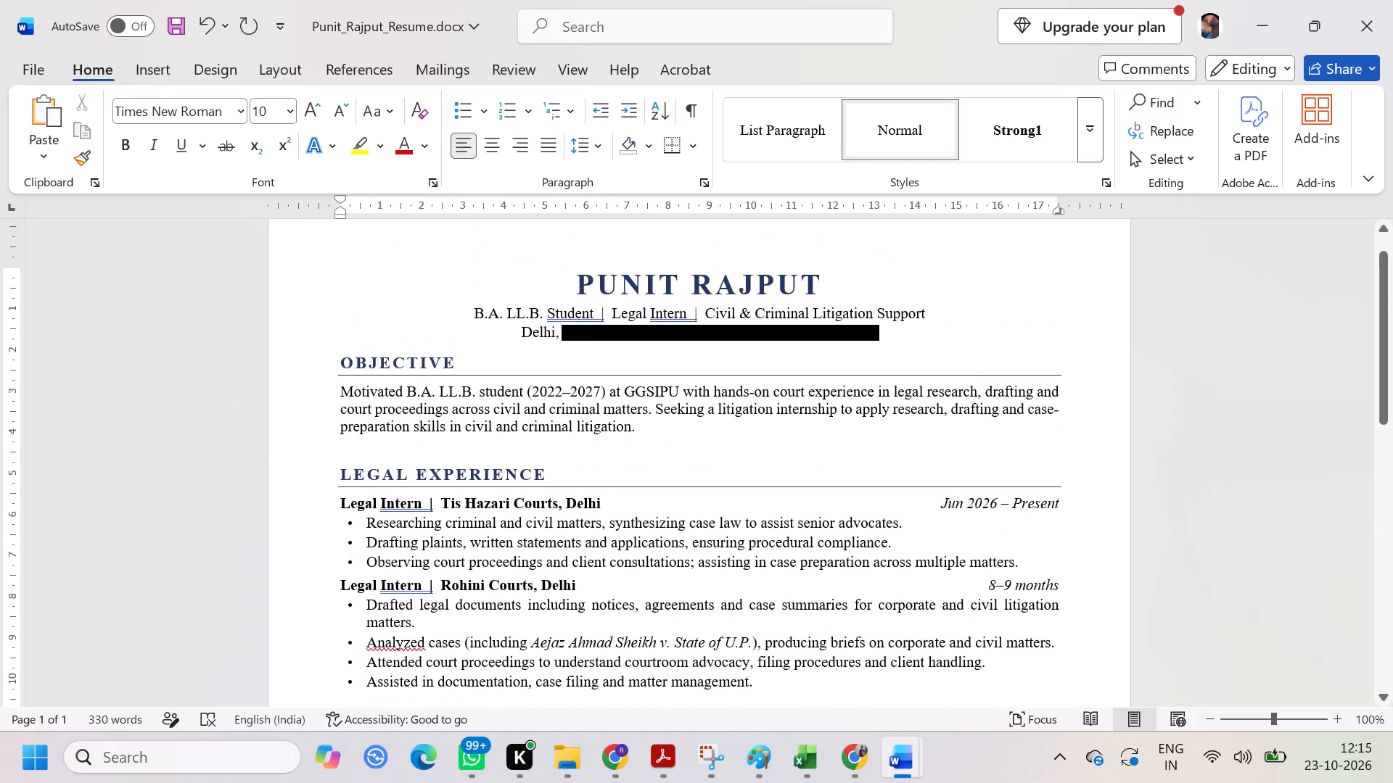
{"action": "scroll", "coordinate": [454, 525], "scroll_direction": "right", "scroll_amount": 1}
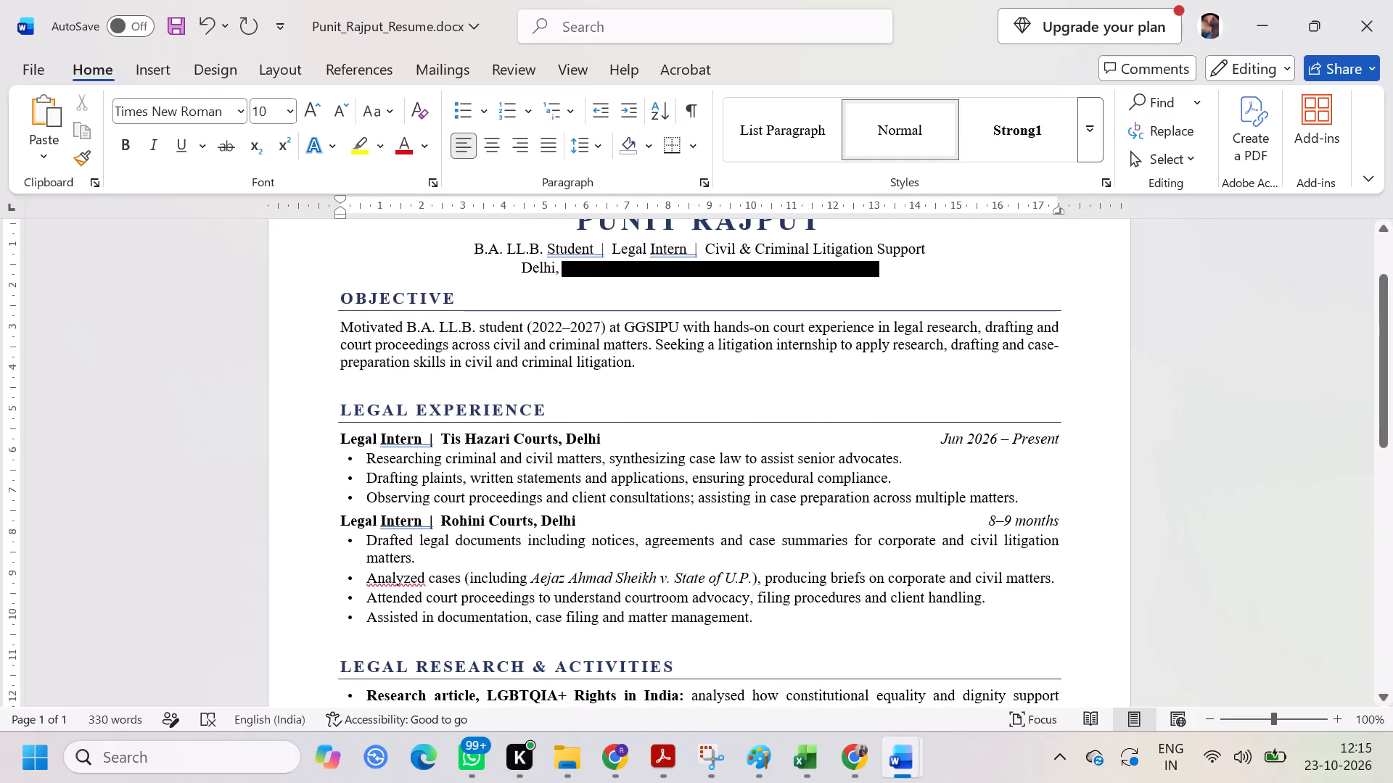
{"action": "key", "text": "alt+Tab"}
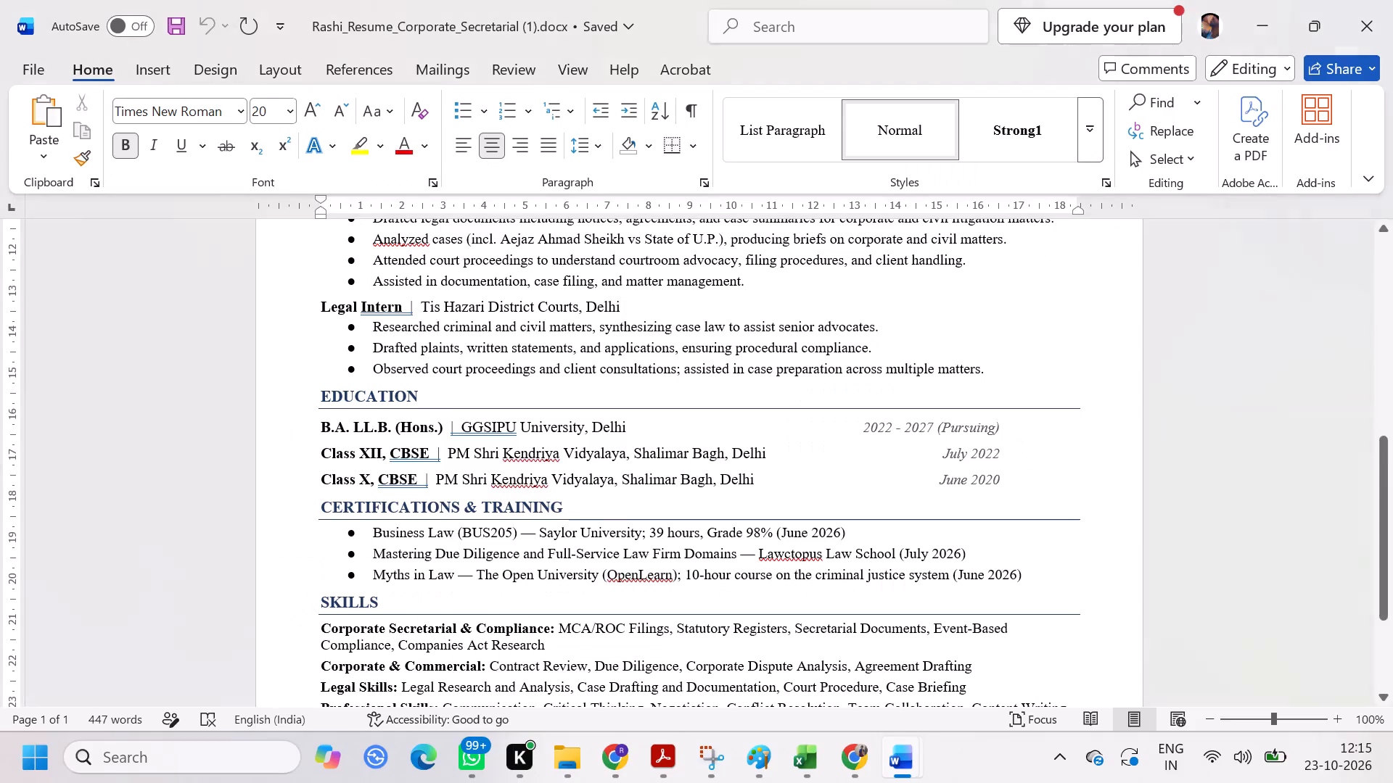
{"action": "scroll", "coordinate": [454, 525], "scroll_direction": "down", "scroll_amount": 2}
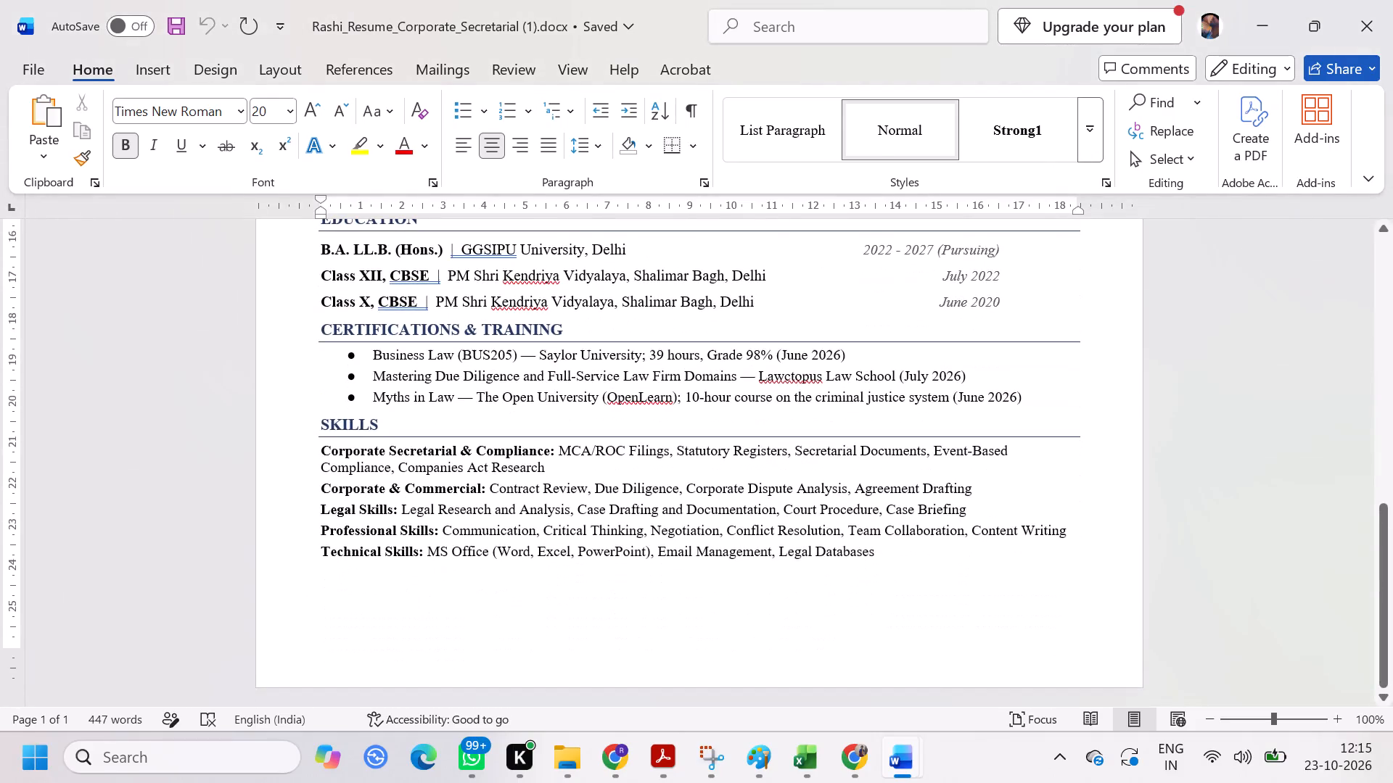
{"action": "key", "text": "alt+Tab"}
{"action": "scroll", "coordinate": [454, 525], "scroll_direction": "down", "scroll_amount": 4}
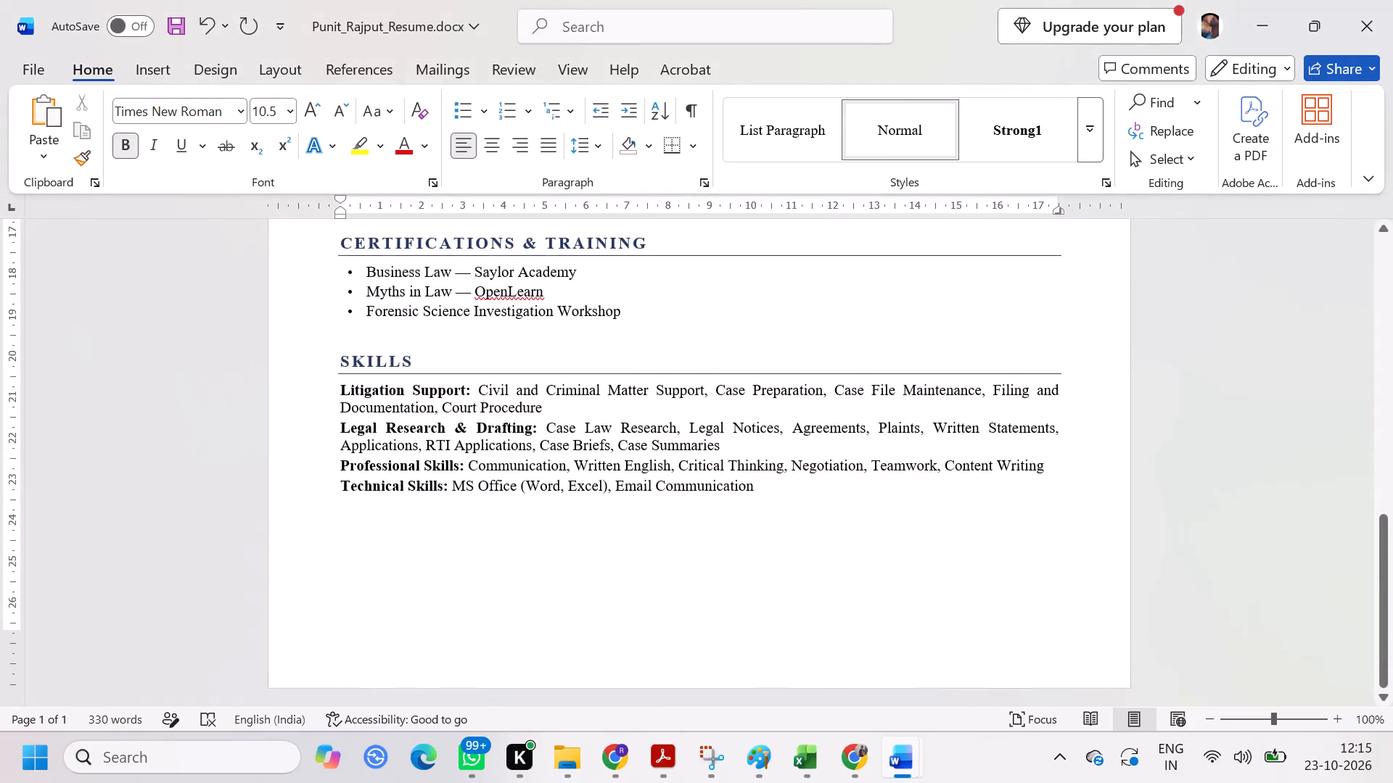
{"action": "key", "text": "alt+Tab"}
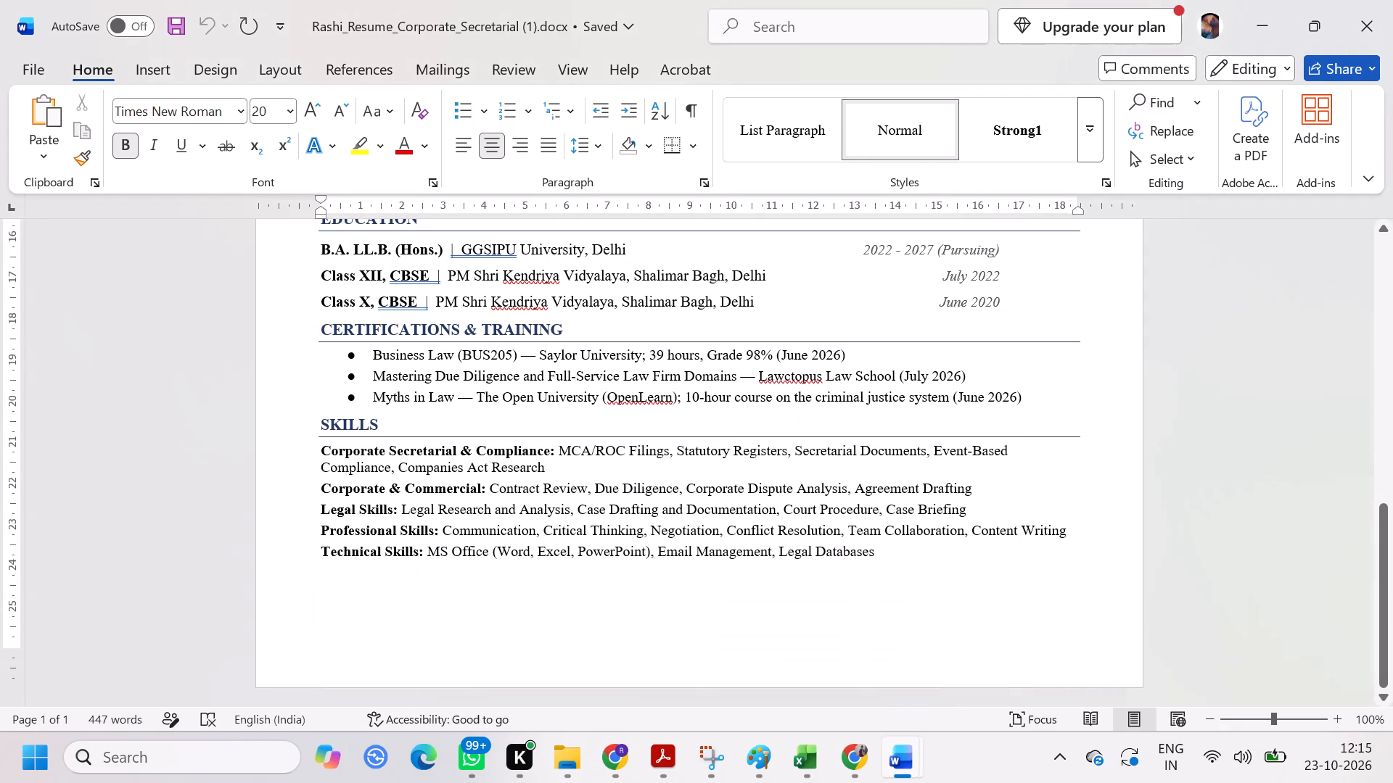
{"action": "key", "text": "alt+Tab"}
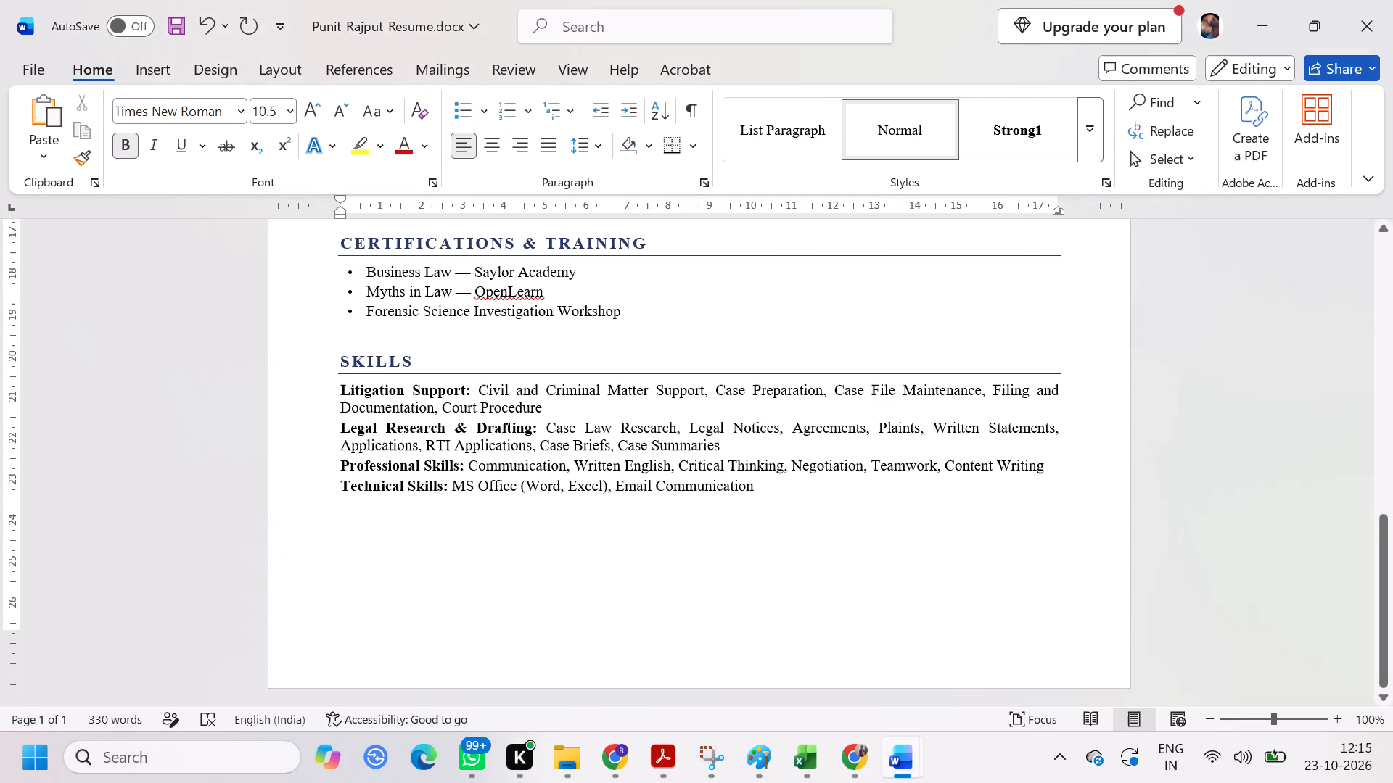
{"action": "key", "text": "alt+Tab"}
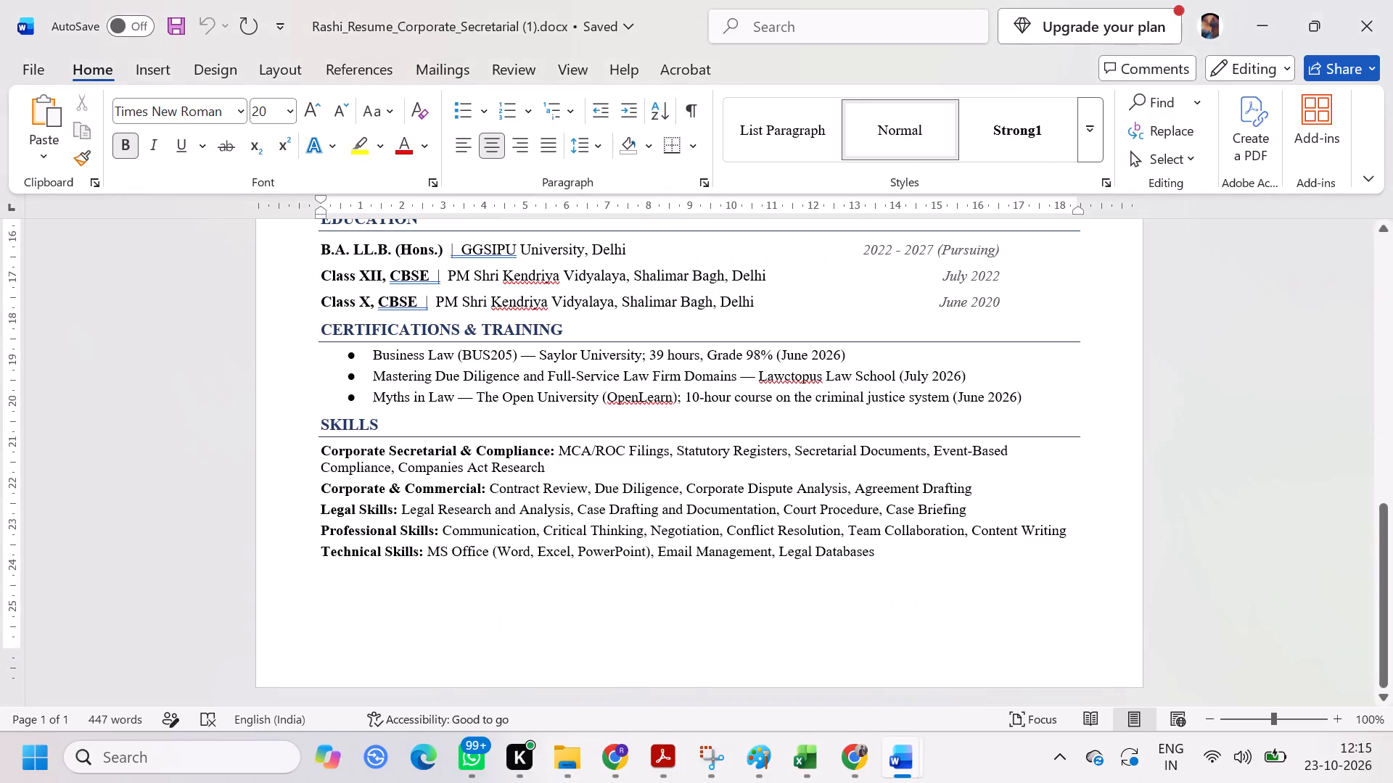
{"action": "key", "text": "alt+Tab"}
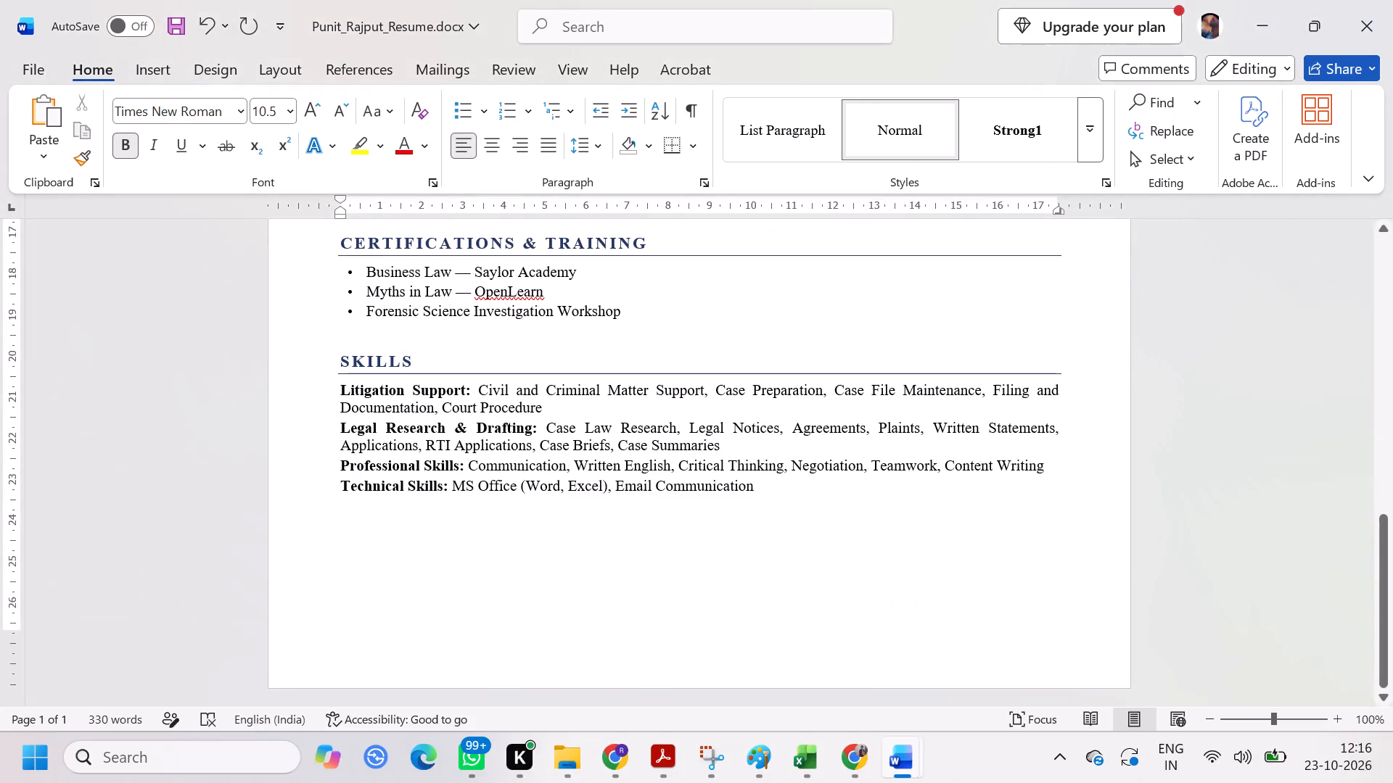
{"action": "scroll", "coordinate": [454, 525], "scroll_direction": "up", "scroll_amount": 3}
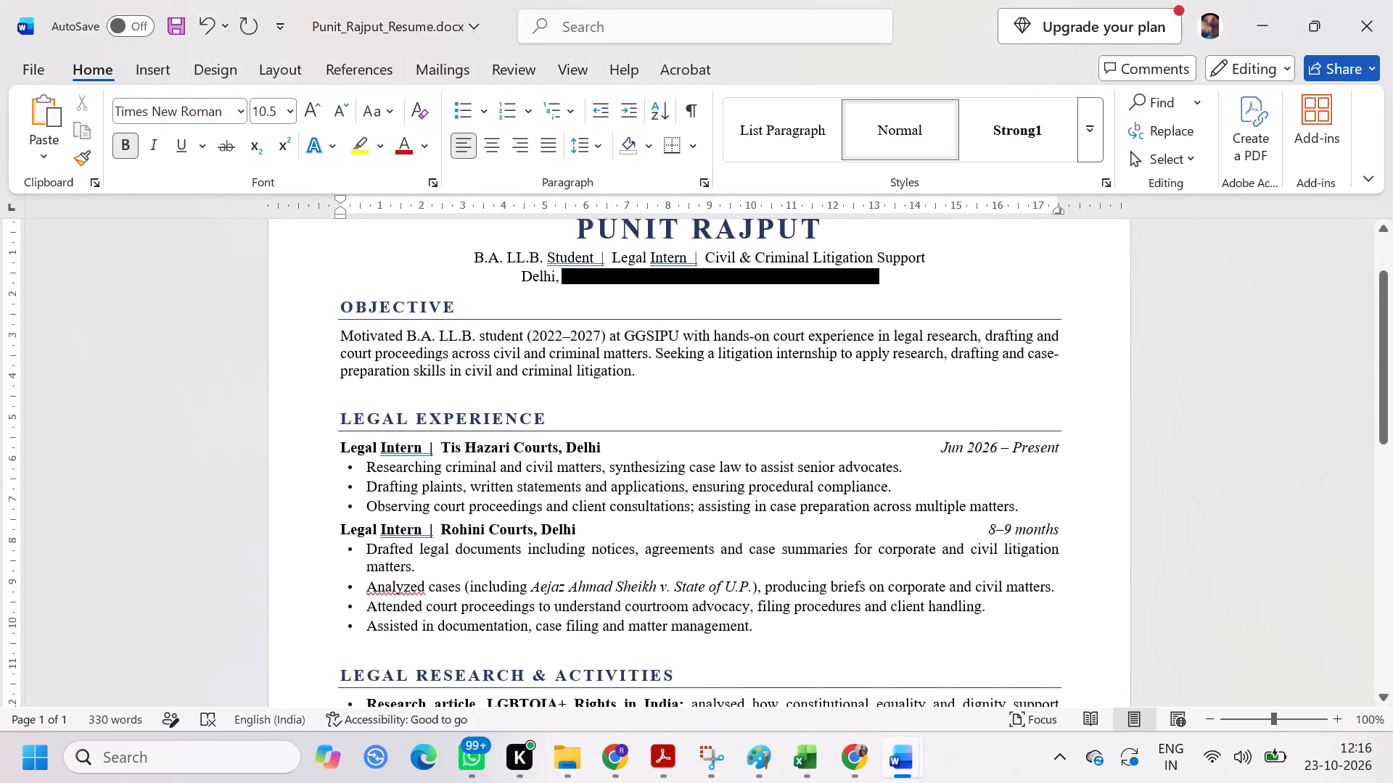
{"action": "scroll", "coordinate": [454, 525], "scroll_direction": "down", "scroll_amount": 5}
{"action": "key", "text": "alt+Tab"}
{"action": "scroll", "coordinate": [454, 525], "scroll_direction": "up", "scroll_amount": 1}
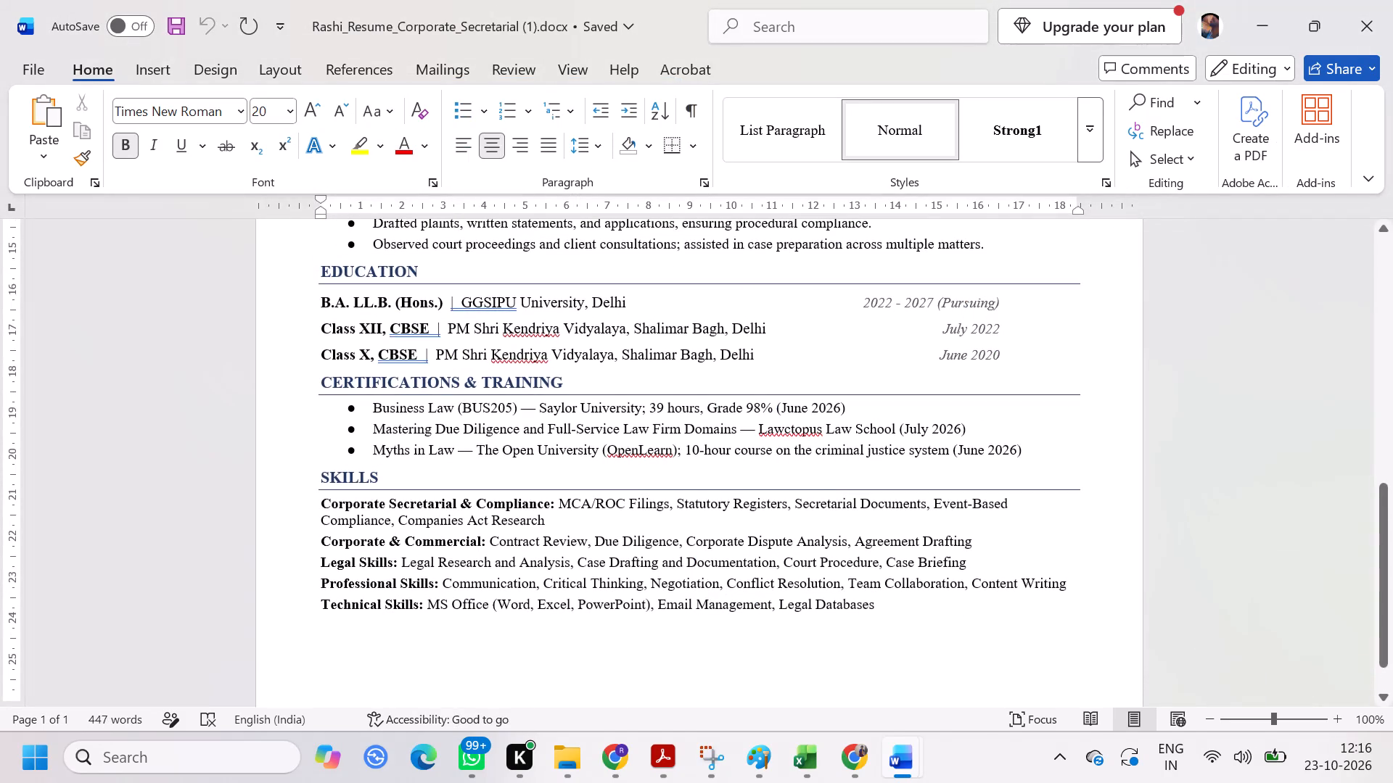
{"action": "key", "text": "alt+Tab"}
{"action": "scroll", "coordinate": [454, 525], "scroll_direction": "up", "scroll_amount": 1}
{"action": "key", "text": "alt+Tab"}
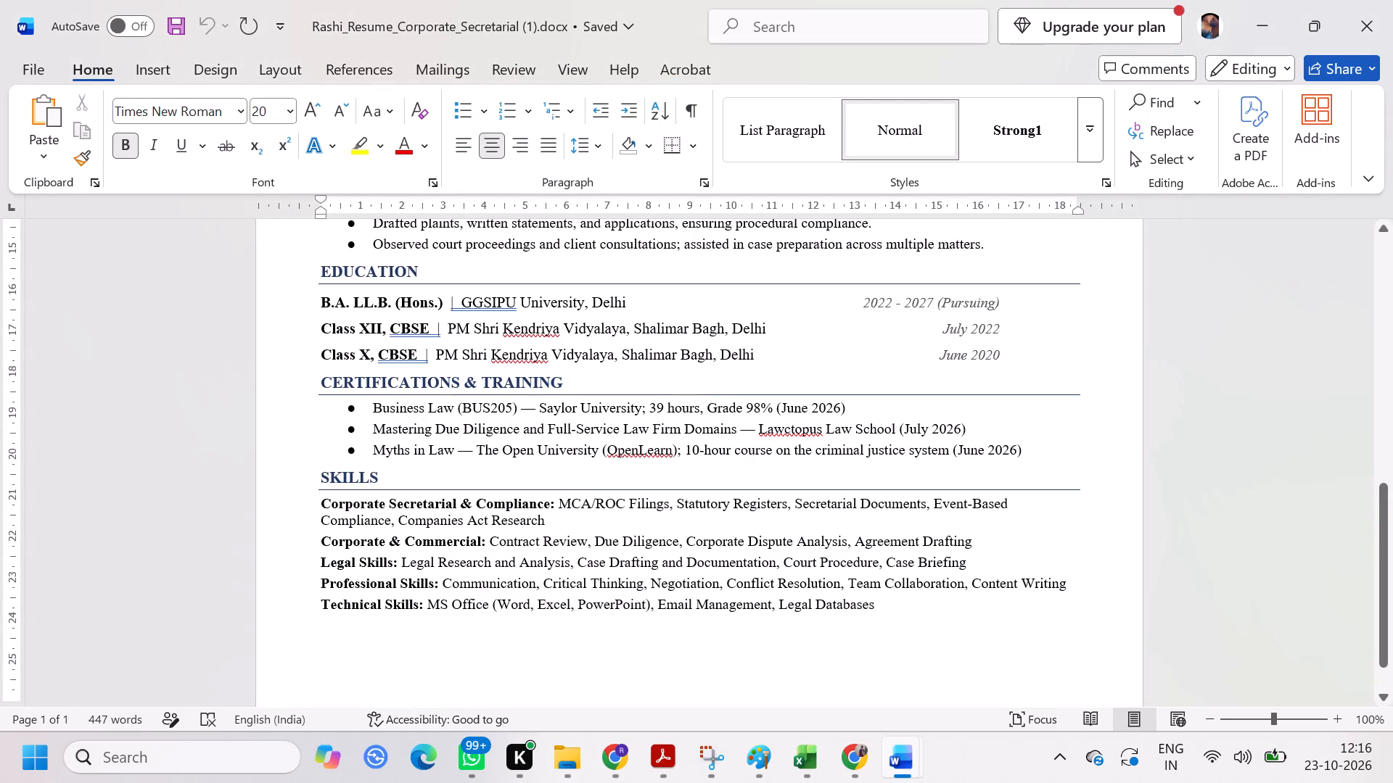
Copy "39 hours, Grade 98% (June 2026)" from the corporate secretarial resume to the end of the Business Law — Saylor Academy bullet.
{"action": "left_click_drag", "start_coordinate": [648, 406], "coordinate": [858, 405]}
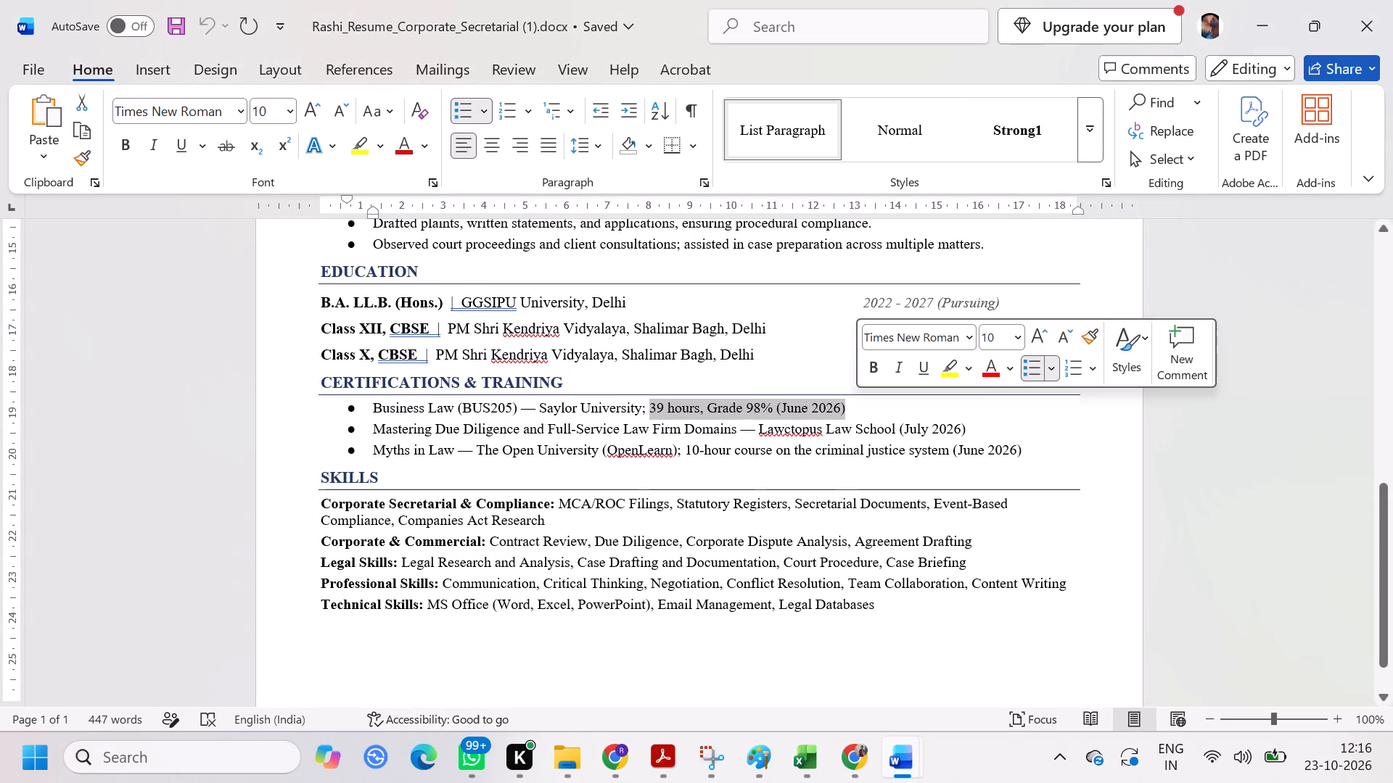
{"action": "key", "text": "ctrl+c"}
{"action": "key", "text": "alt+Tab"}
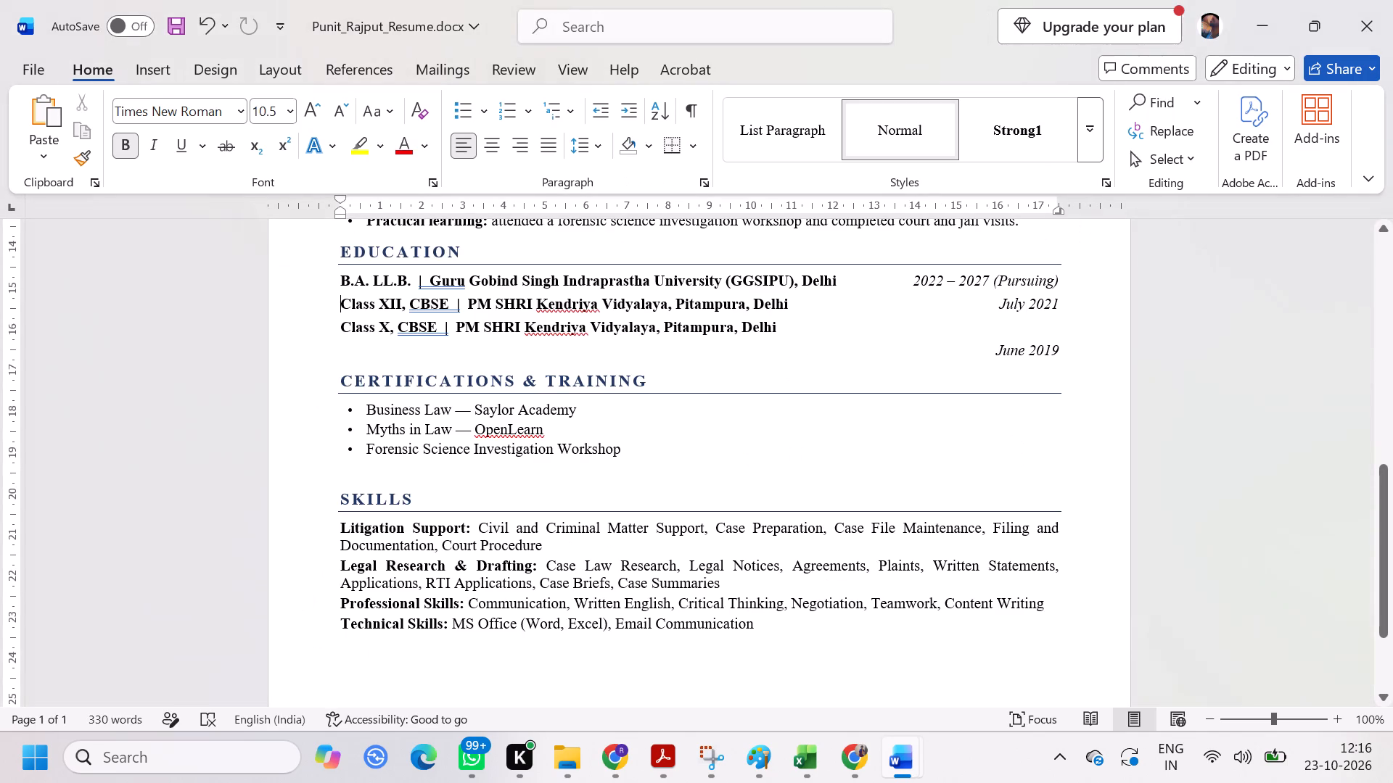
{"action": "left_click", "coordinate": [583, 413]}
{"action": "key", "text": "space"}
{"action": "key", "text": "ctrl+v"}
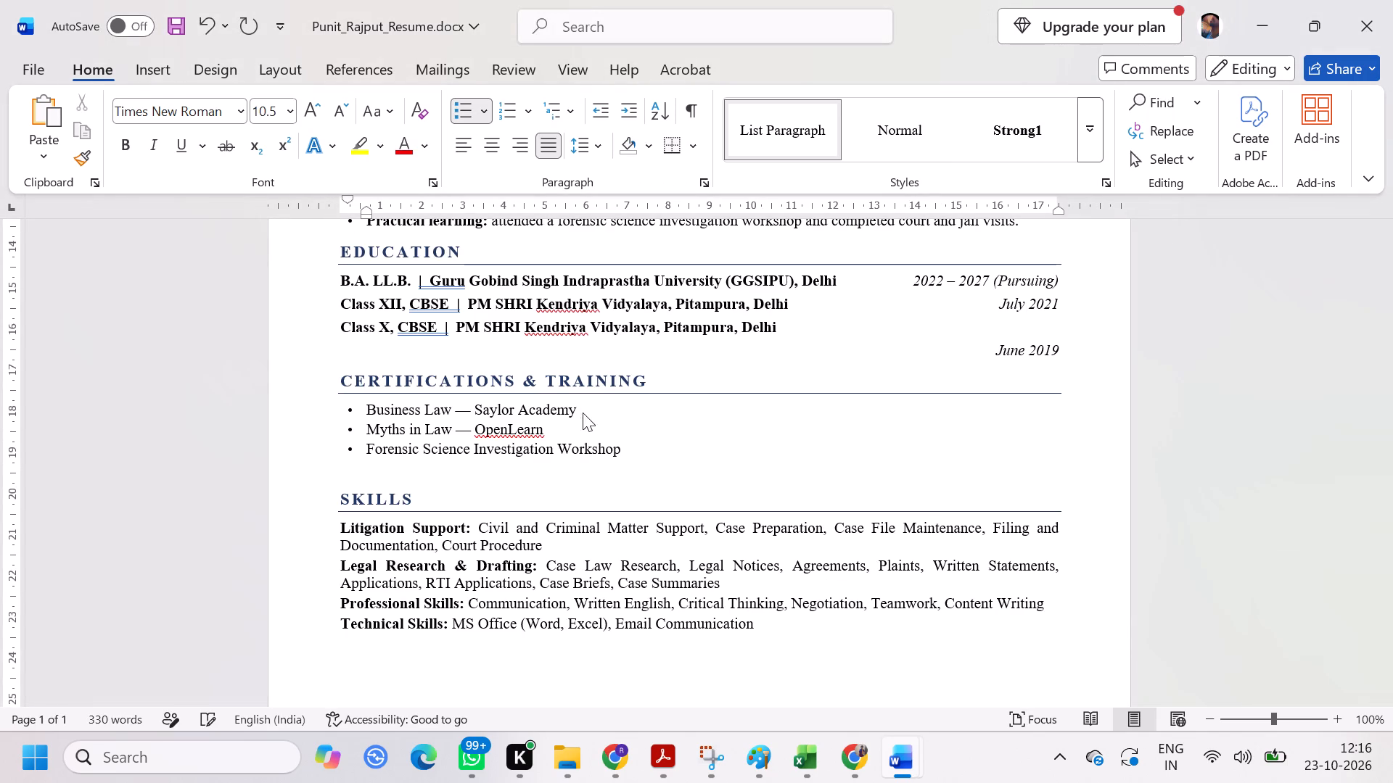
{"action": "key", "text": "alt+Tab"}
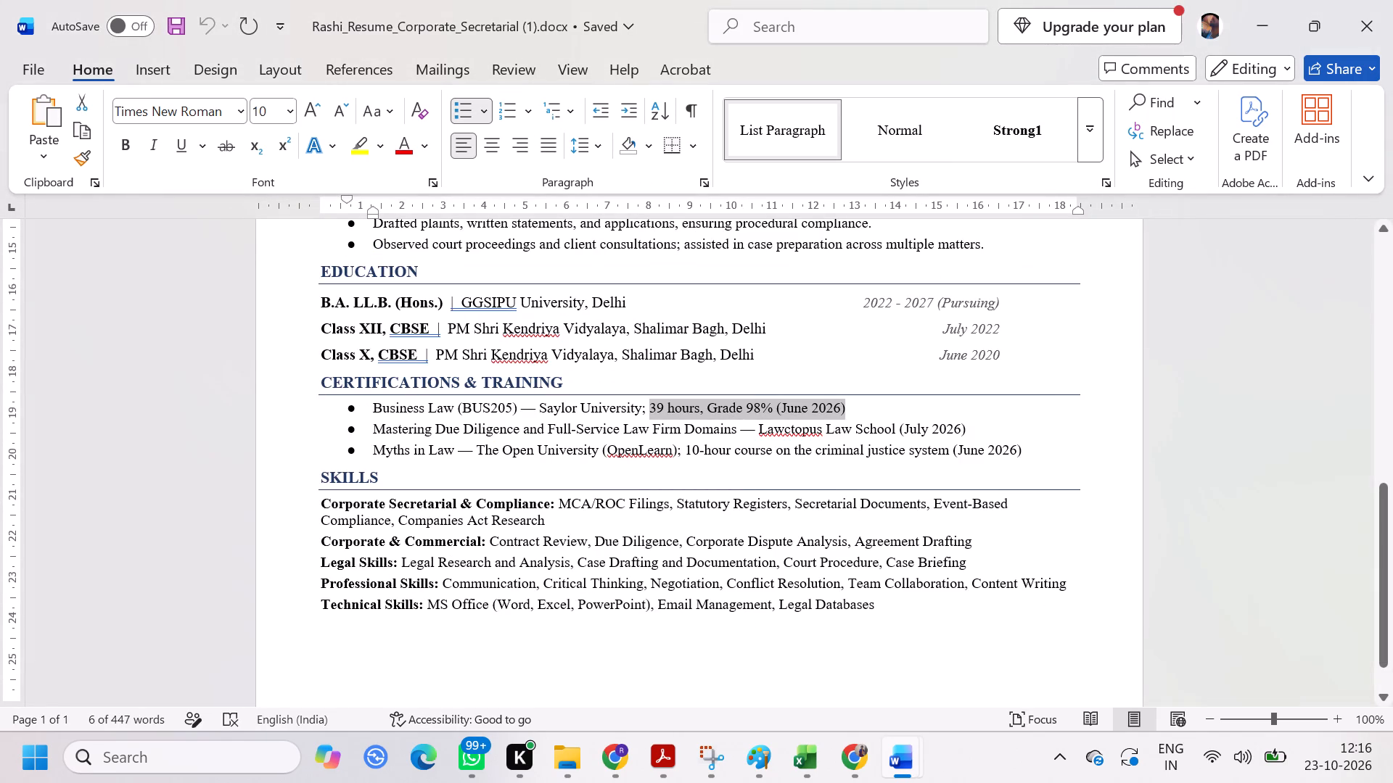
{"action": "key", "text": "alt+Tab"}
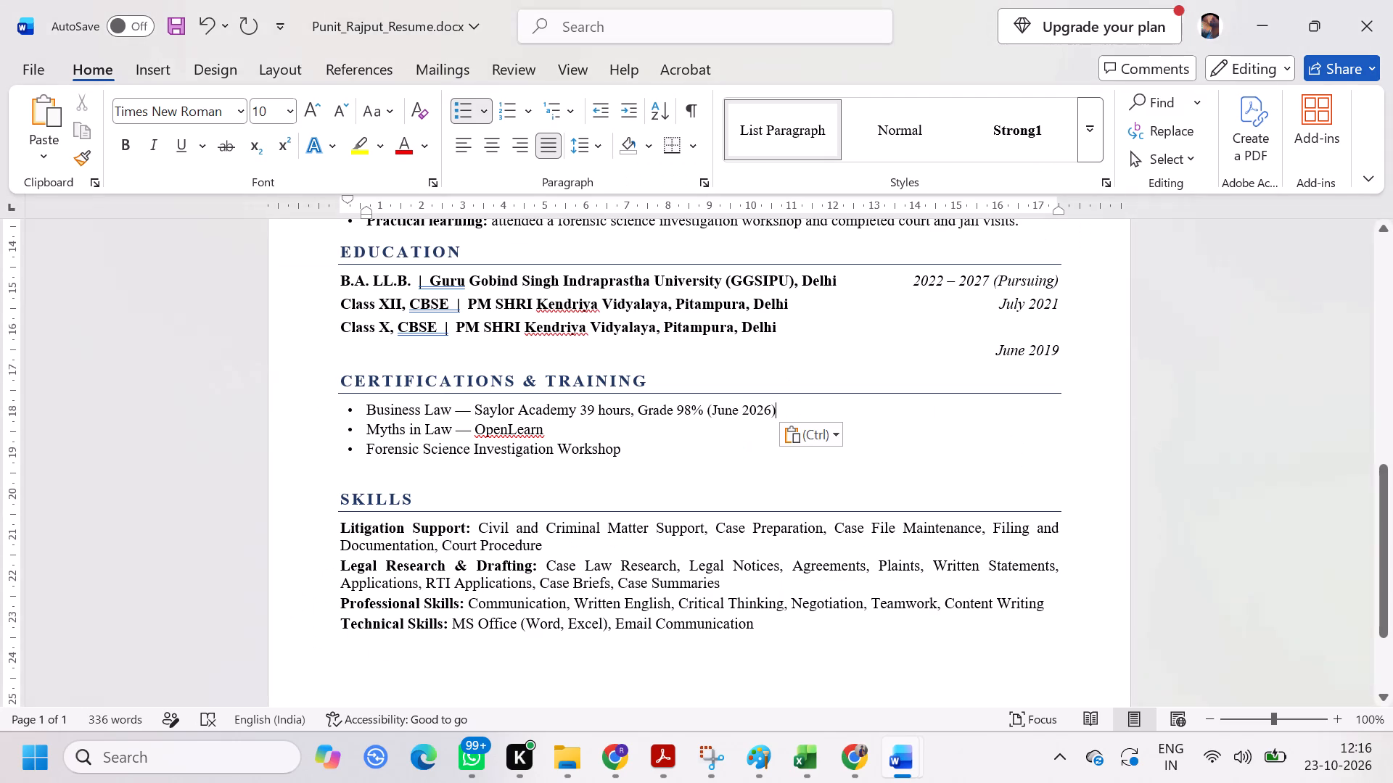
Add "Mastering Due Diligence and Full-Service Law Firm Domains — Lawctopus Law School (July 2026)" from the corporate secretarial resume as the last Certifications & Training bullet.
{"action": "key", "text": "alt+Tab"}
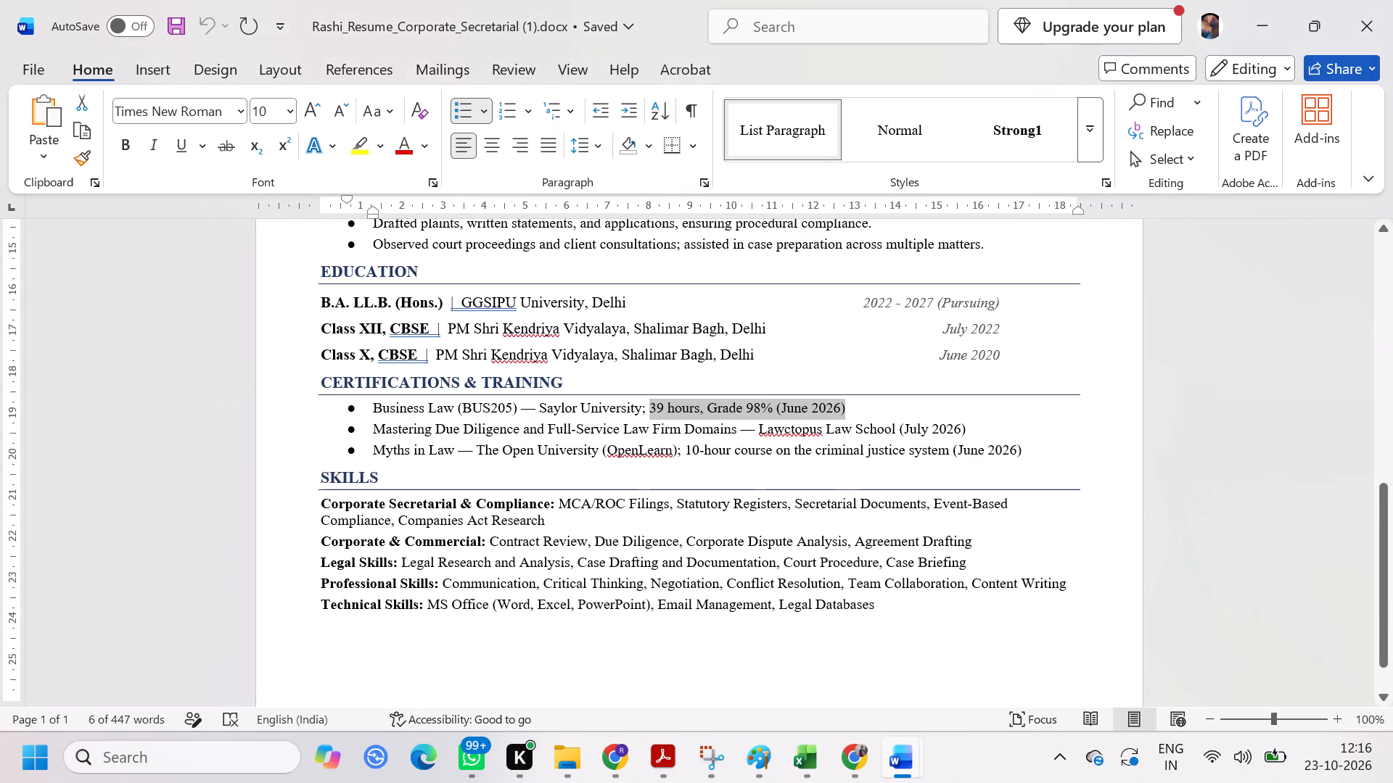
{"action": "left_click_drag", "start_coordinate": [365, 428], "coordinate": [971, 423]}
{"action": "key", "text": "ctrl+c"}
{"action": "key", "text": "alt+Tab"}
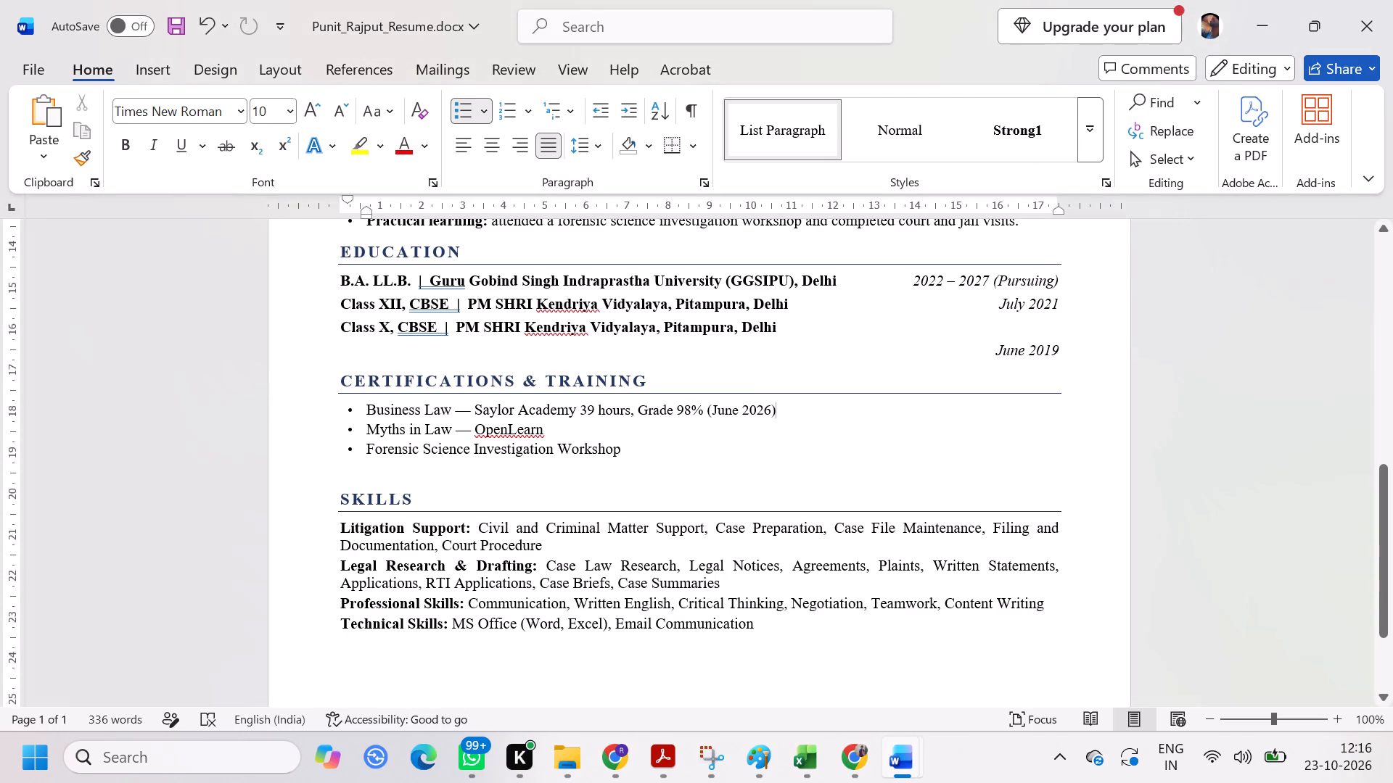
{"action": "left_click", "coordinate": [641, 451]}
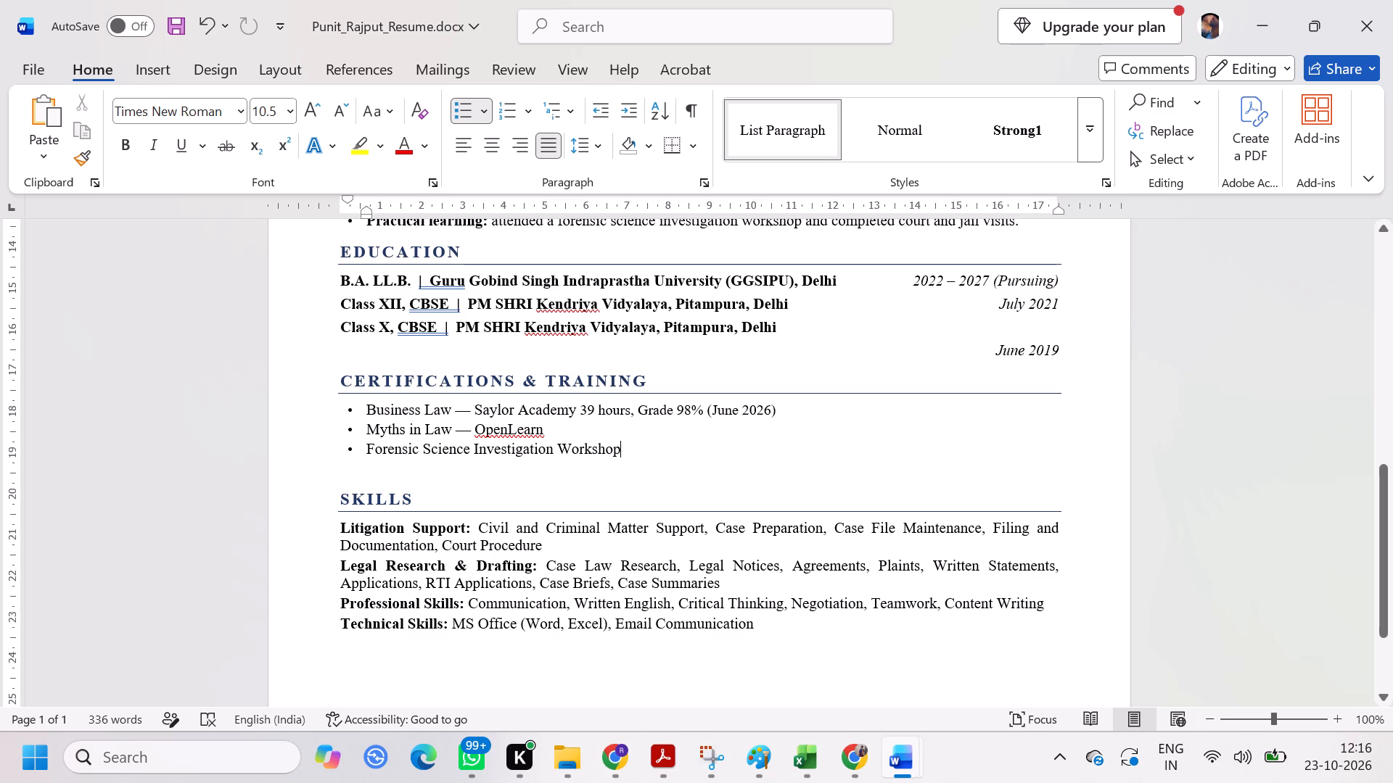
{"action": "key", "text": "Return"}
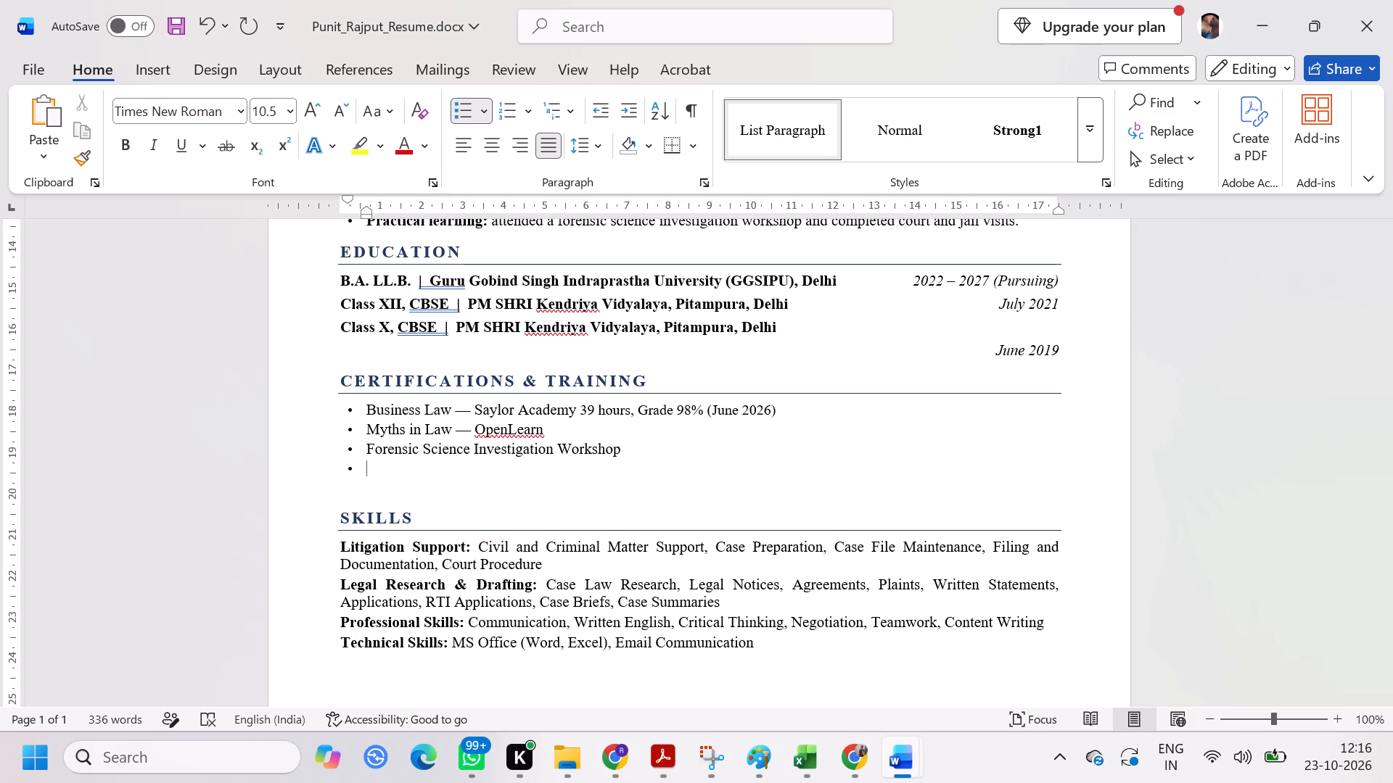
{"action": "key", "text": "ctrl+v"}
{"action": "key", "text": "BackSpace"}
{"action": "key", "text": "BackSpace"}
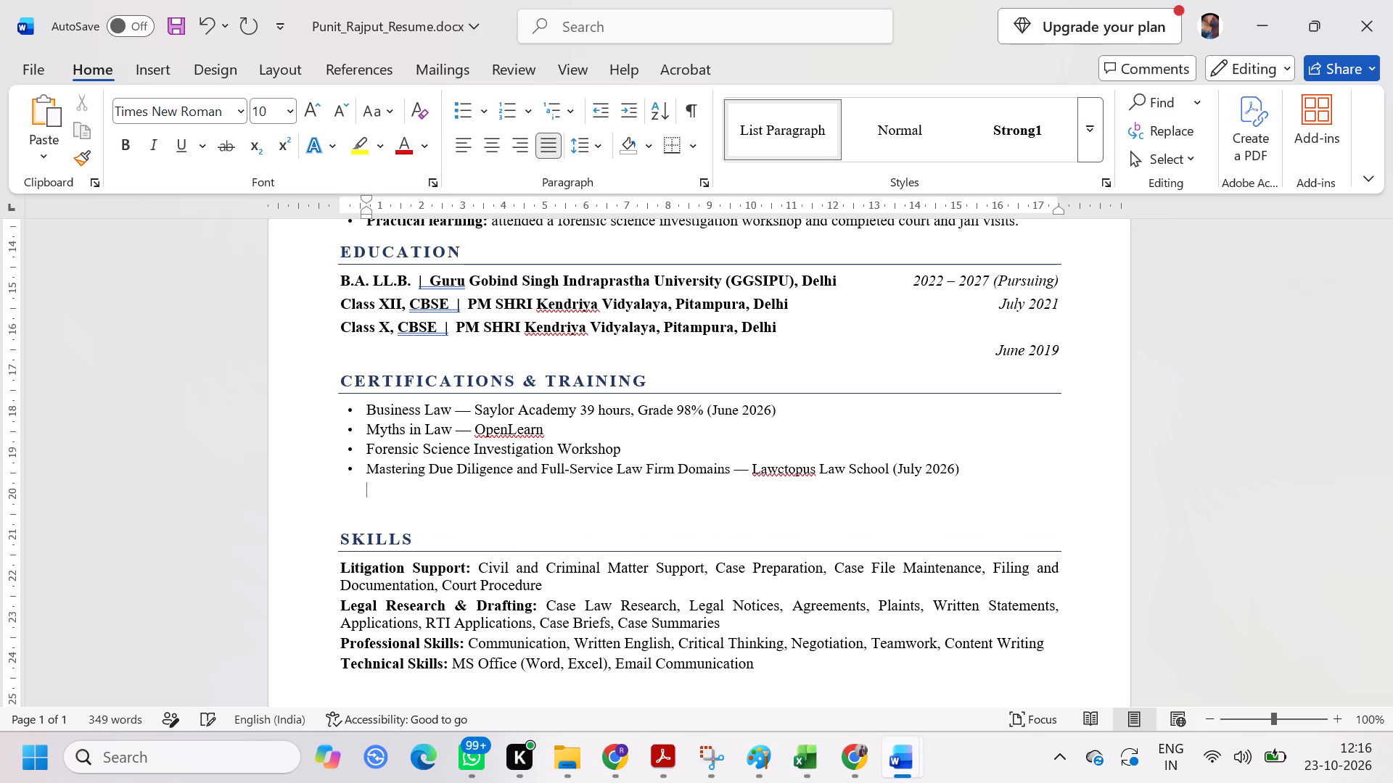
{"action": "key", "text": "BackSpace"}
{"action": "key", "text": "BackSpace"}
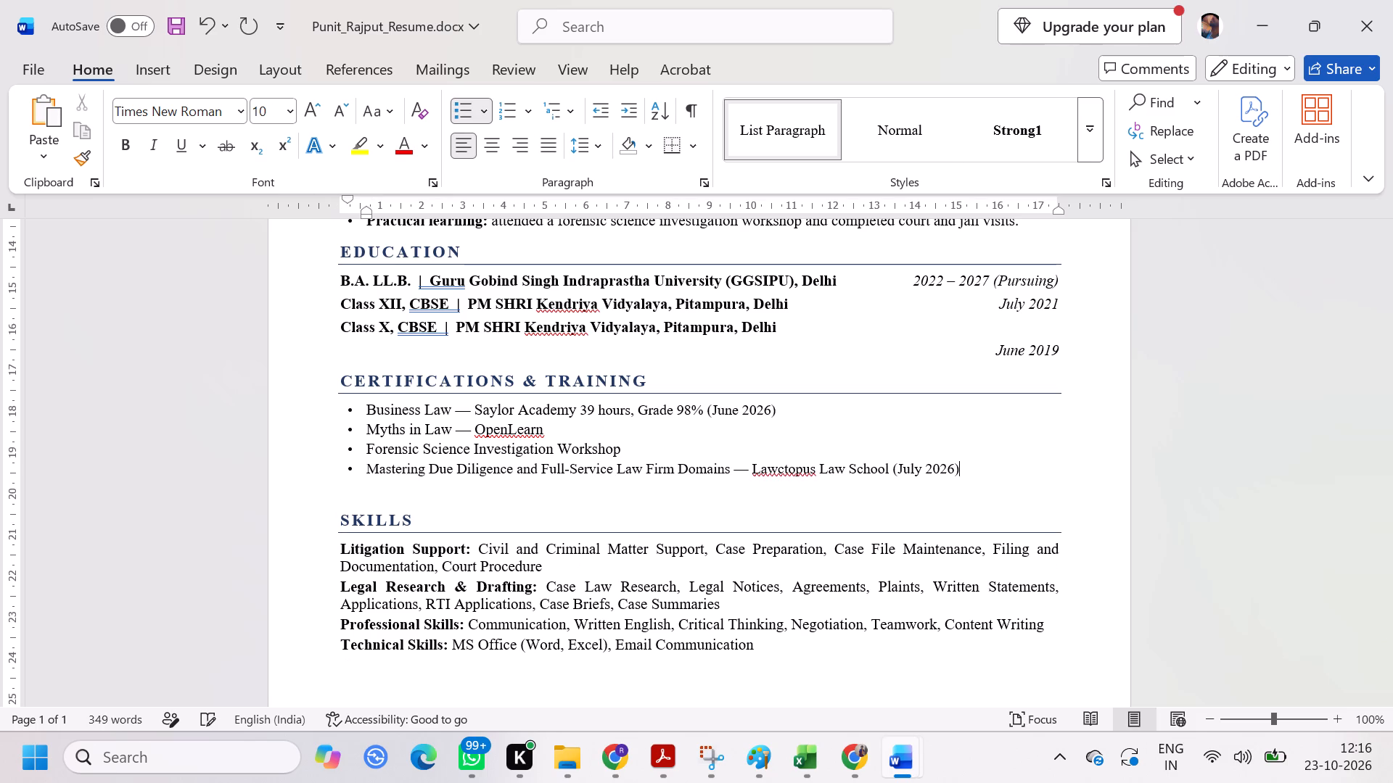
Copy "The Open University (OpenLearn); 10-hour course on the criminal justice system (June 2026)" from the corporate secretarial resume to the end of the Myths in Law bullet.
{"action": "key", "text": "alt+Tab"}
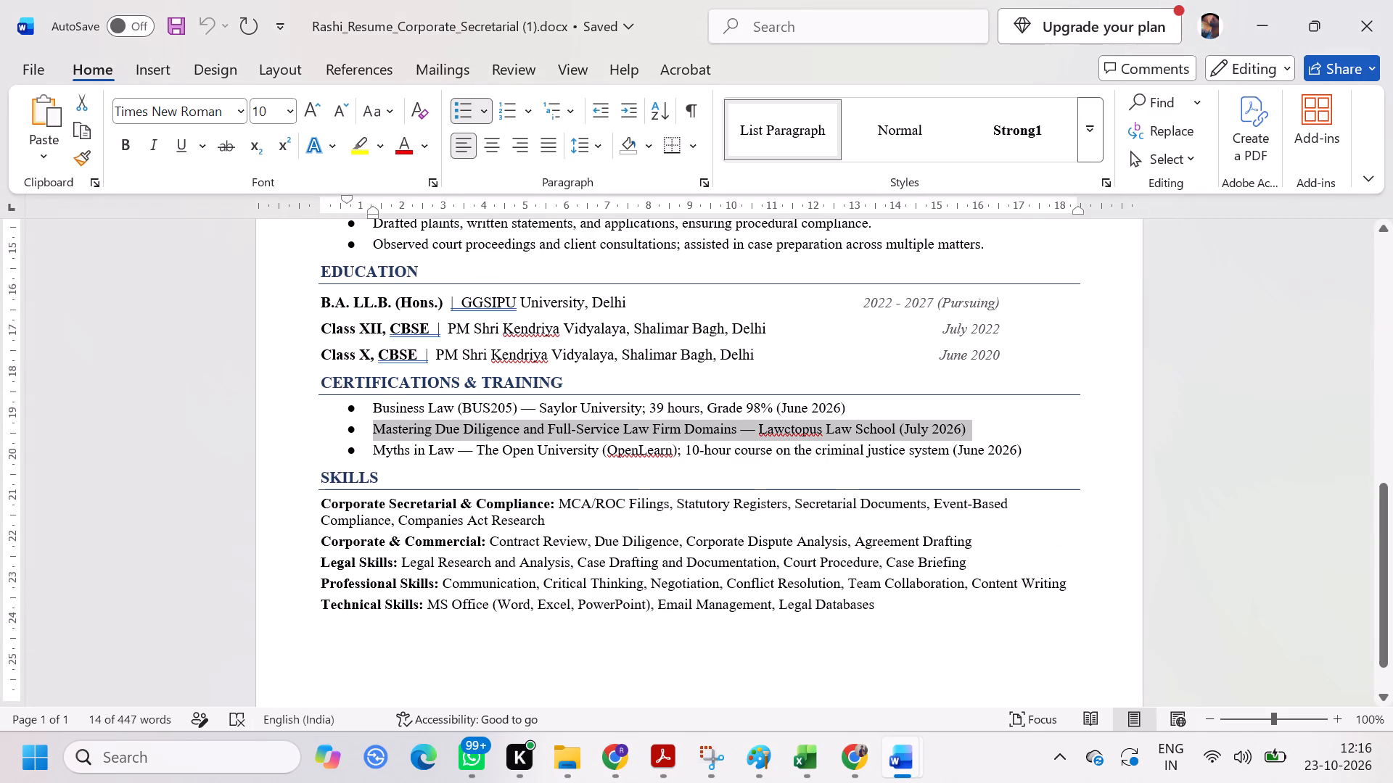
{"action": "left_click_drag", "start_coordinate": [477, 445], "coordinate": [855, 446]}
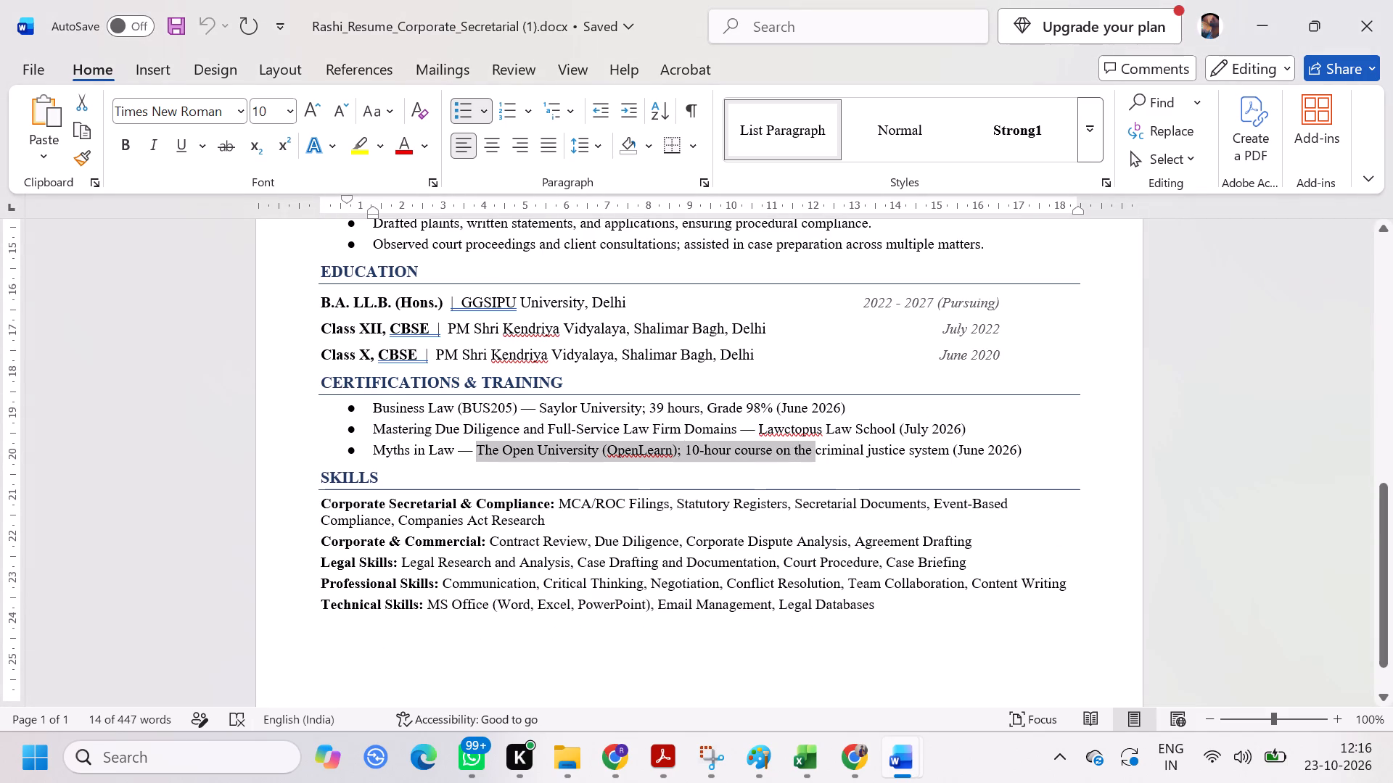
{"action": "left_click_drag", "start_coordinate": [855, 446], "coordinate": [1024, 448]}
{"action": "key", "text": "ctrl+c"}
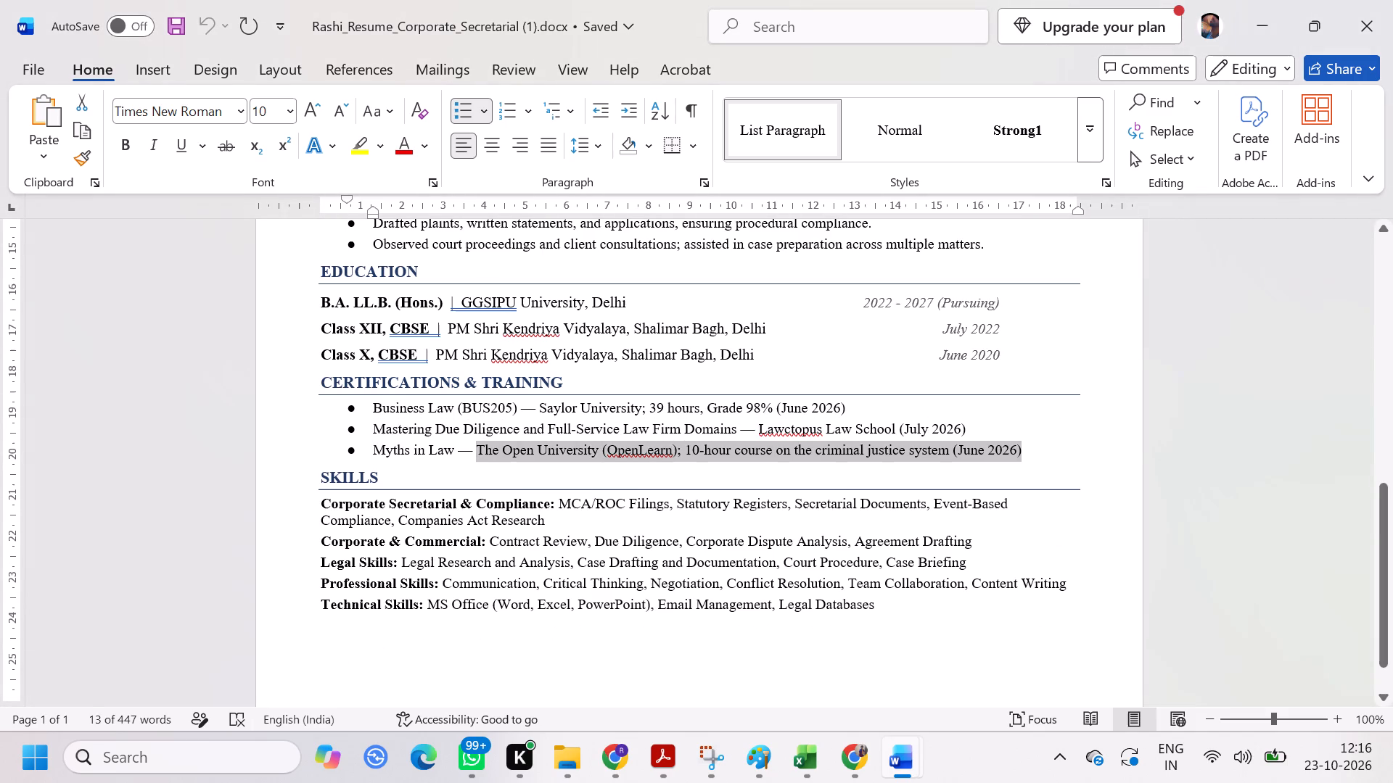
{"action": "key", "text": "alt+Tab"}
{"action": "left_click", "coordinate": [557, 427]}
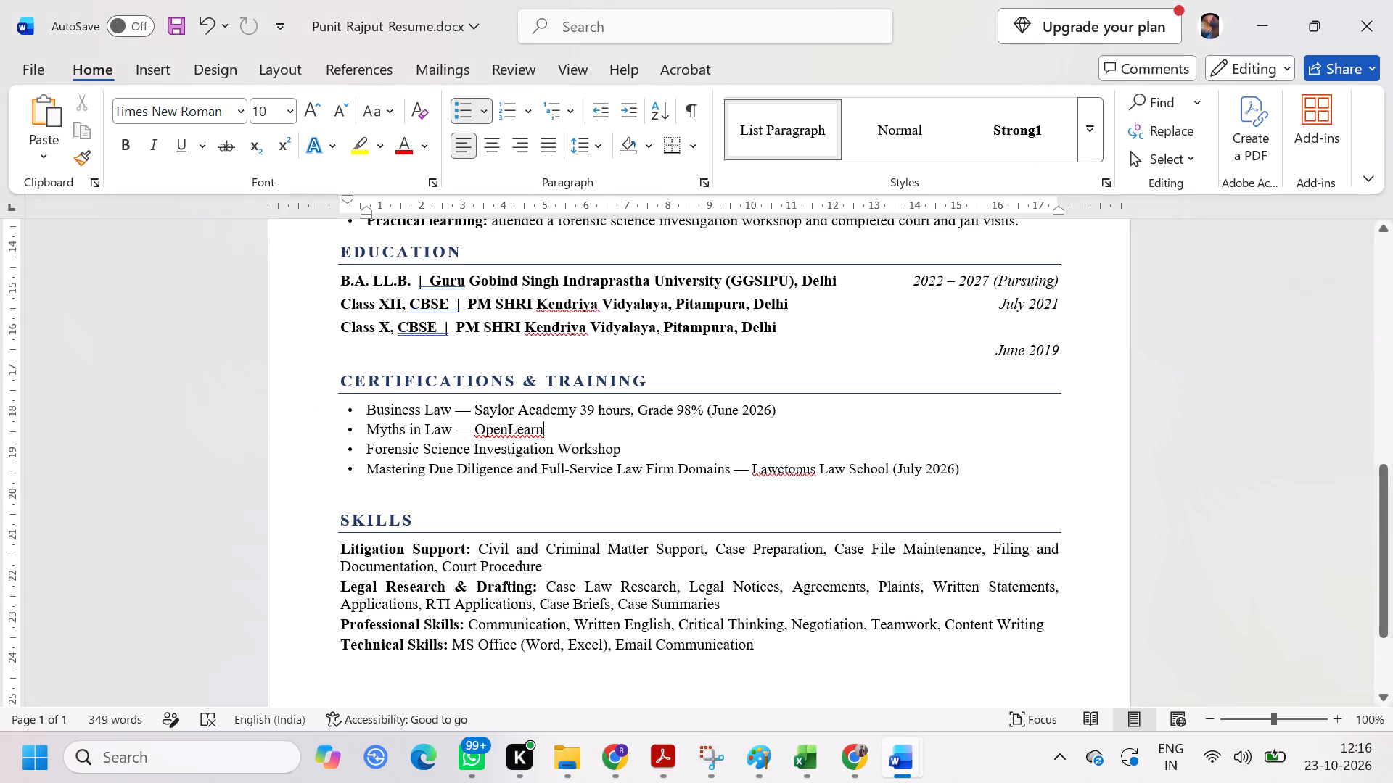
{"action": "key", "text": "space"}
{"action": "key", "text": "ctrl+v"}
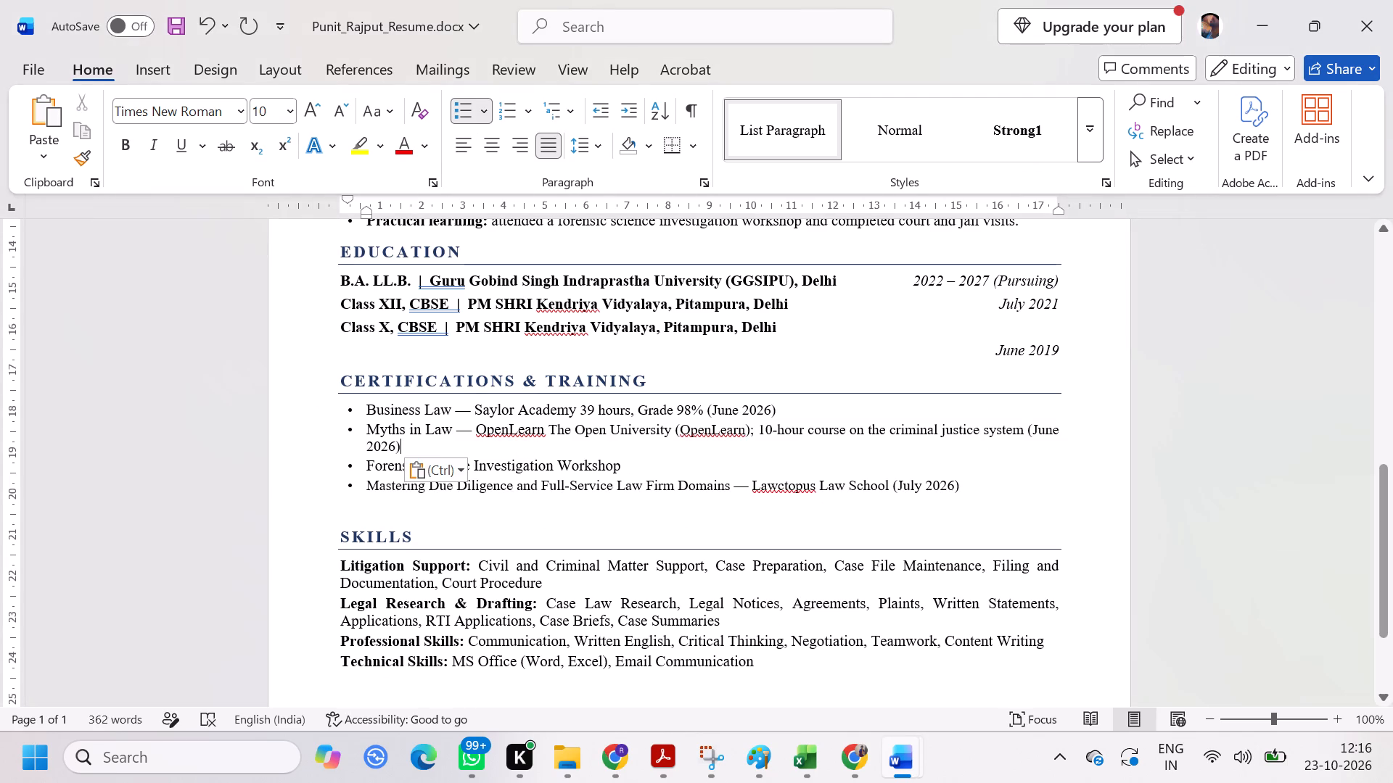
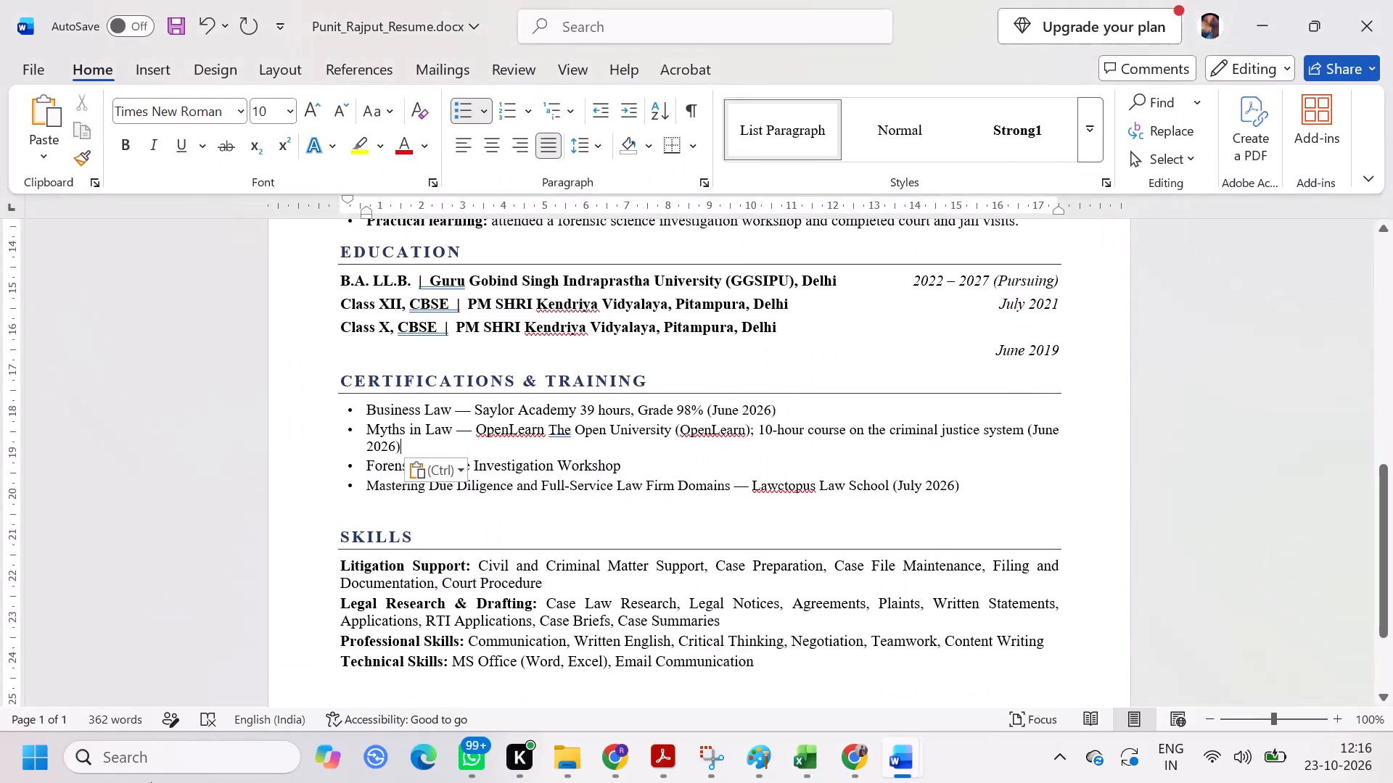
Delete the duplicate "OpenLearn" and extra space before "The Open University" in the litigation resume's Myths in Law bullet.
{"action": "key", "text": "alt+Tab"}
{"action": "key", "text": "alt+Tab"}
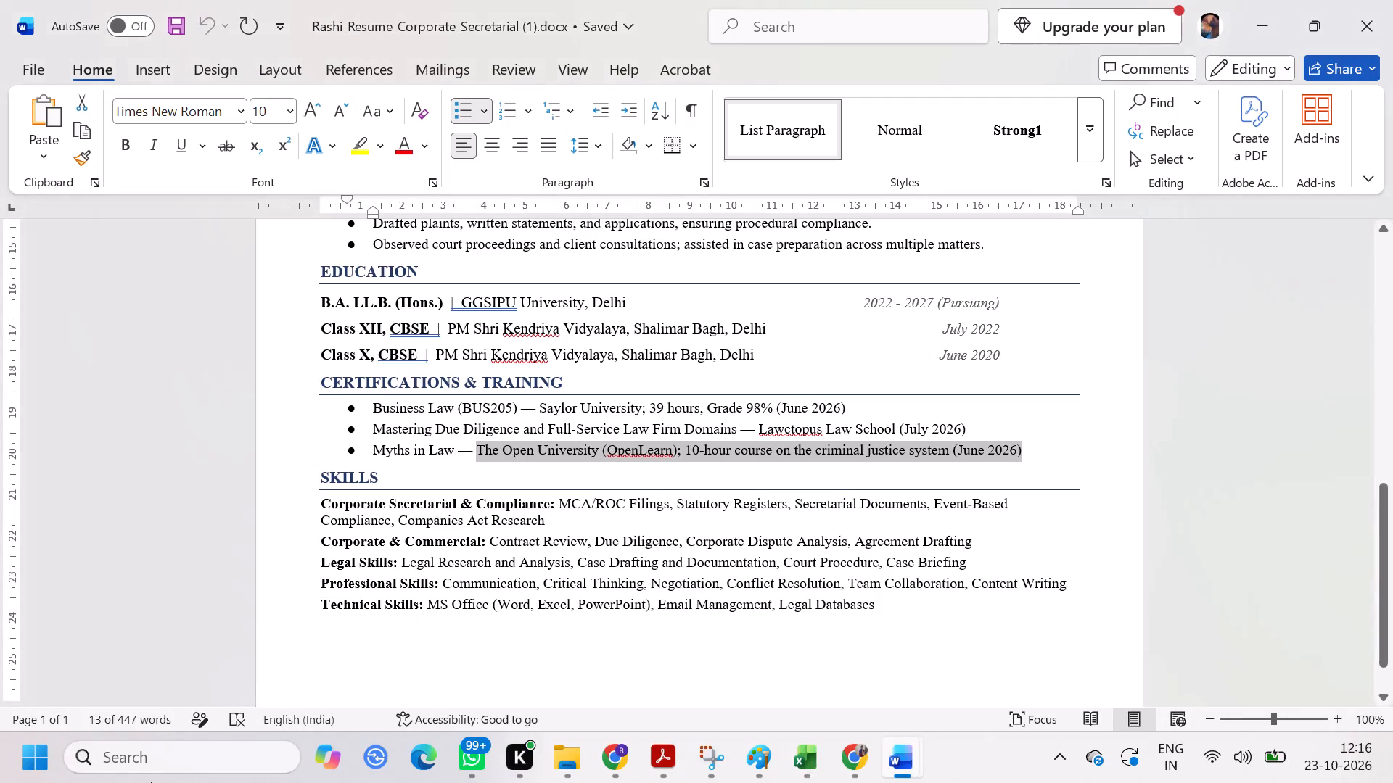
{"action": "key", "text": "alt+Tab"}
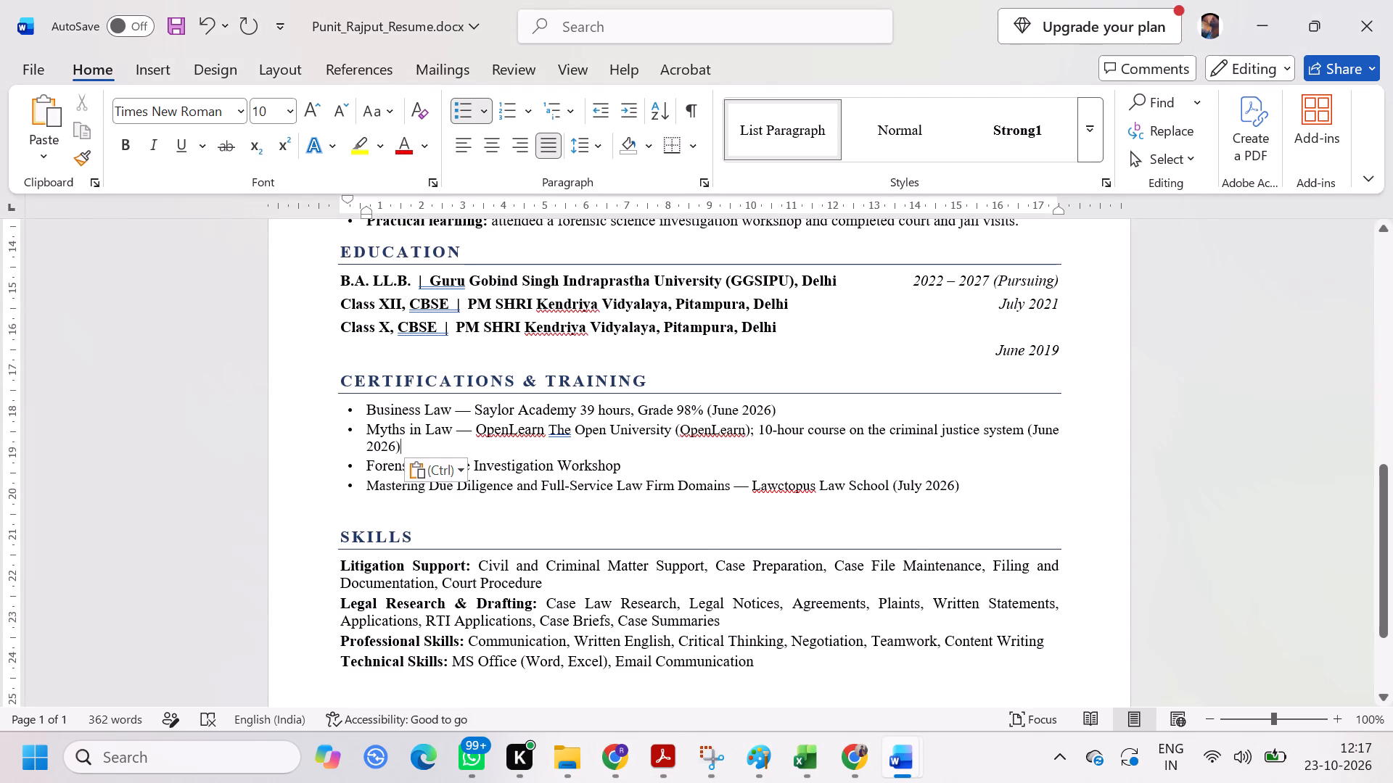
{"action": "key", "text": "alt+Tab"}
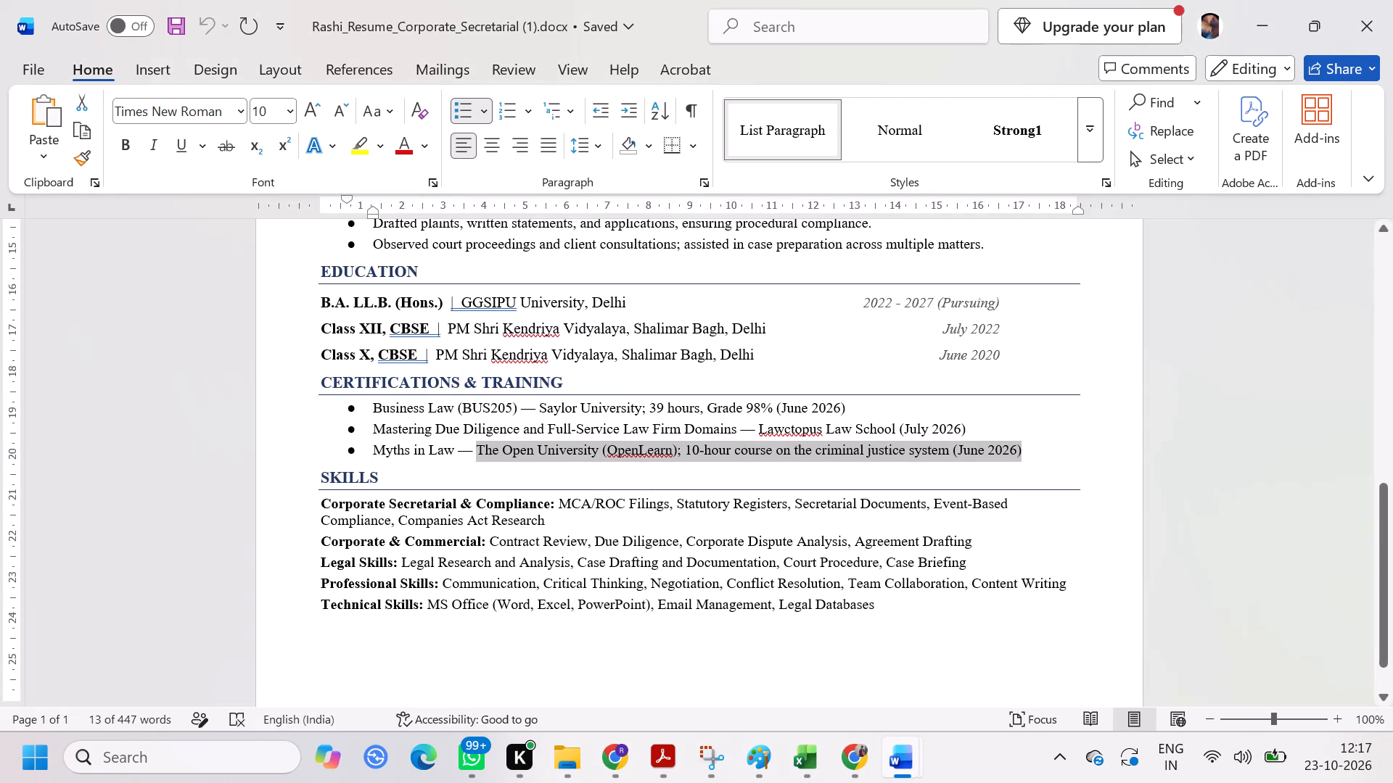
{"action": "key", "text": "alt+Tab"}
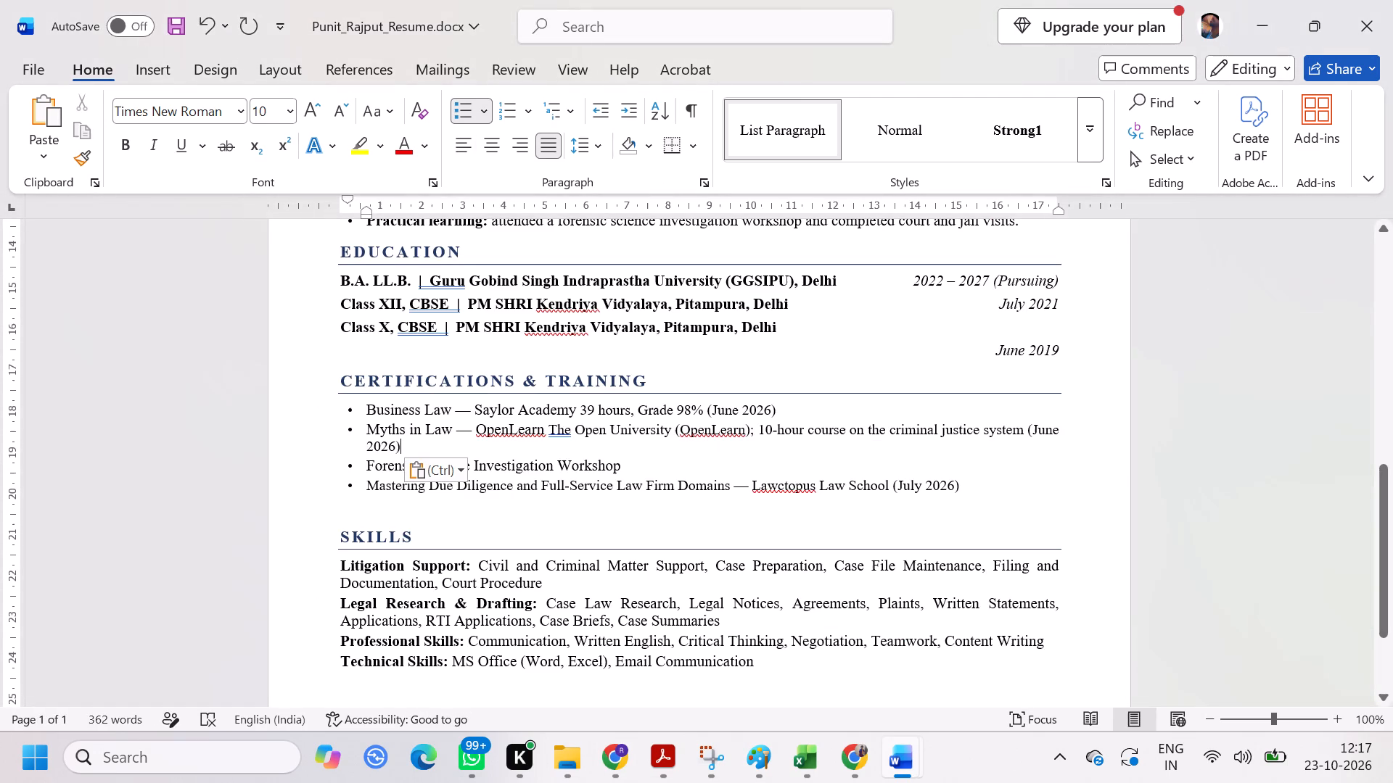
{"action": "left_click", "coordinate": [543, 428]}
{"action": "key", "text": "BackSpace"}
{"action": "key", "text": "BackSpace"}
{"action": "key", "text": "BackSpace"}
{"action": "key", "text": "BackSpace"}
{"action": "key", "text": "BackSpace"}
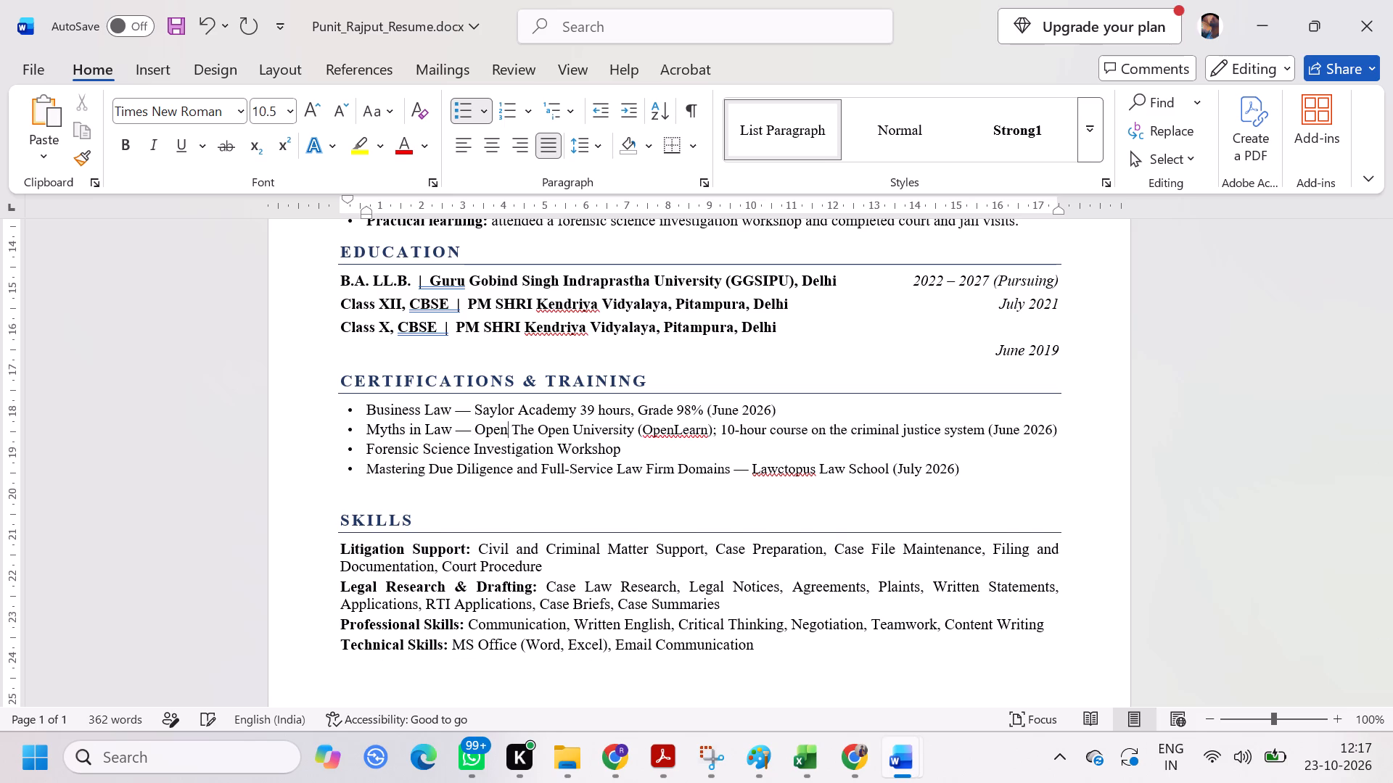
{"action": "key", "text": "BackSpace"}
{"action": "key", "text": "BackSpace"}
{"action": "key", "text": "BackSpace"}
{"action": "key", "text": "BackSpace"}
{"action": "key", "text": "Right"}
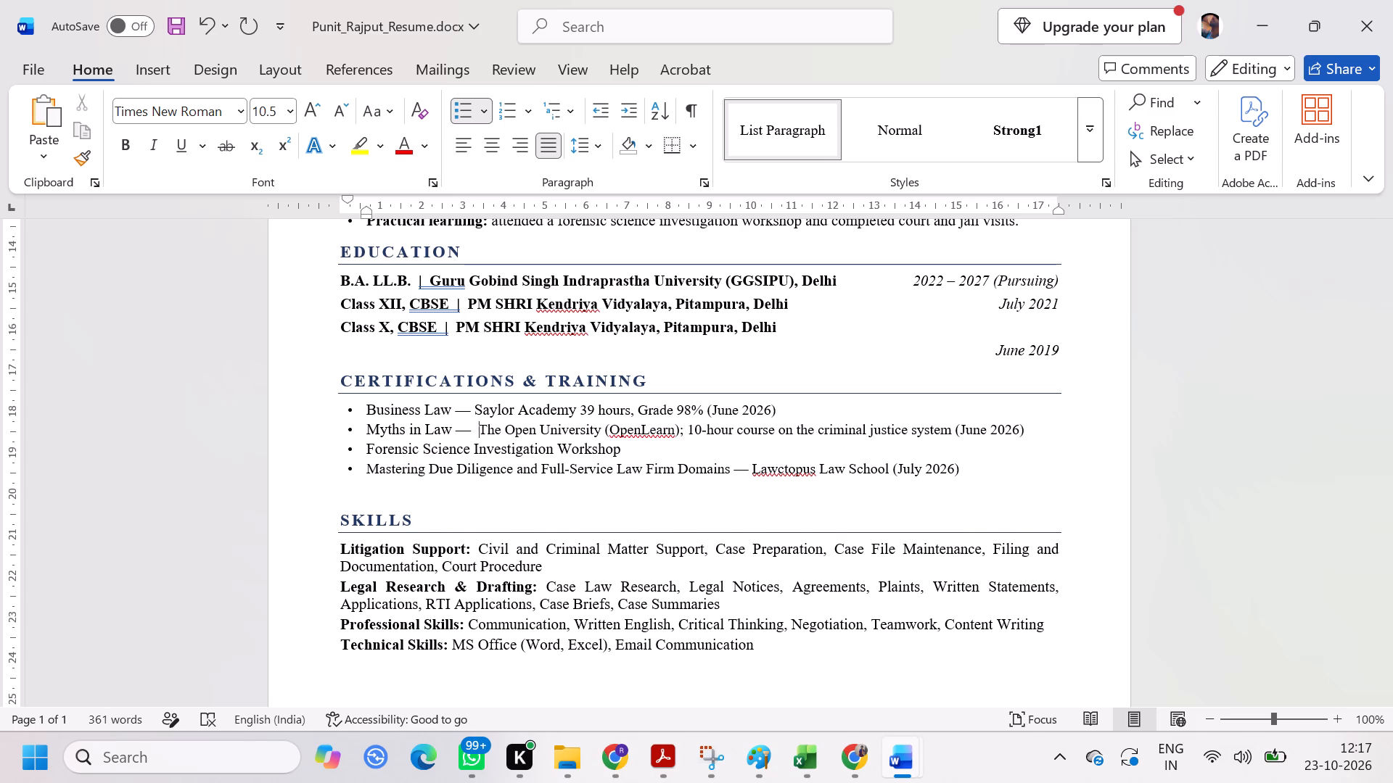
{"action": "key", "text": "BackSpace"}
Copy "(BUS205)" from the corporate secretarial resume to just after "Business Law" in the litigation resume's certifications, and save the document.
{"action": "key", "text": "alt+Tab"}
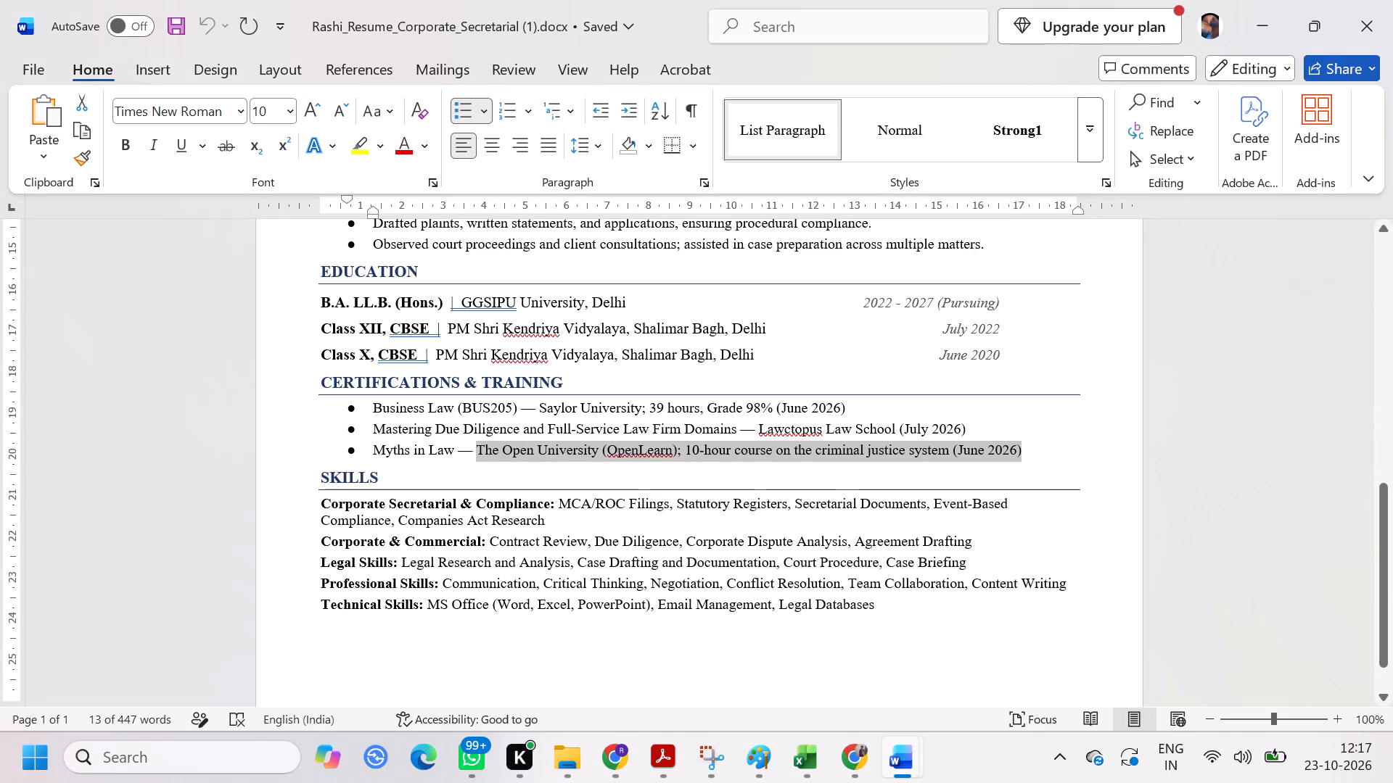
{"action": "left_click_drag", "start_coordinate": [455, 407], "coordinate": [523, 413]}
{"action": "left_click", "coordinate": [523, 413]}
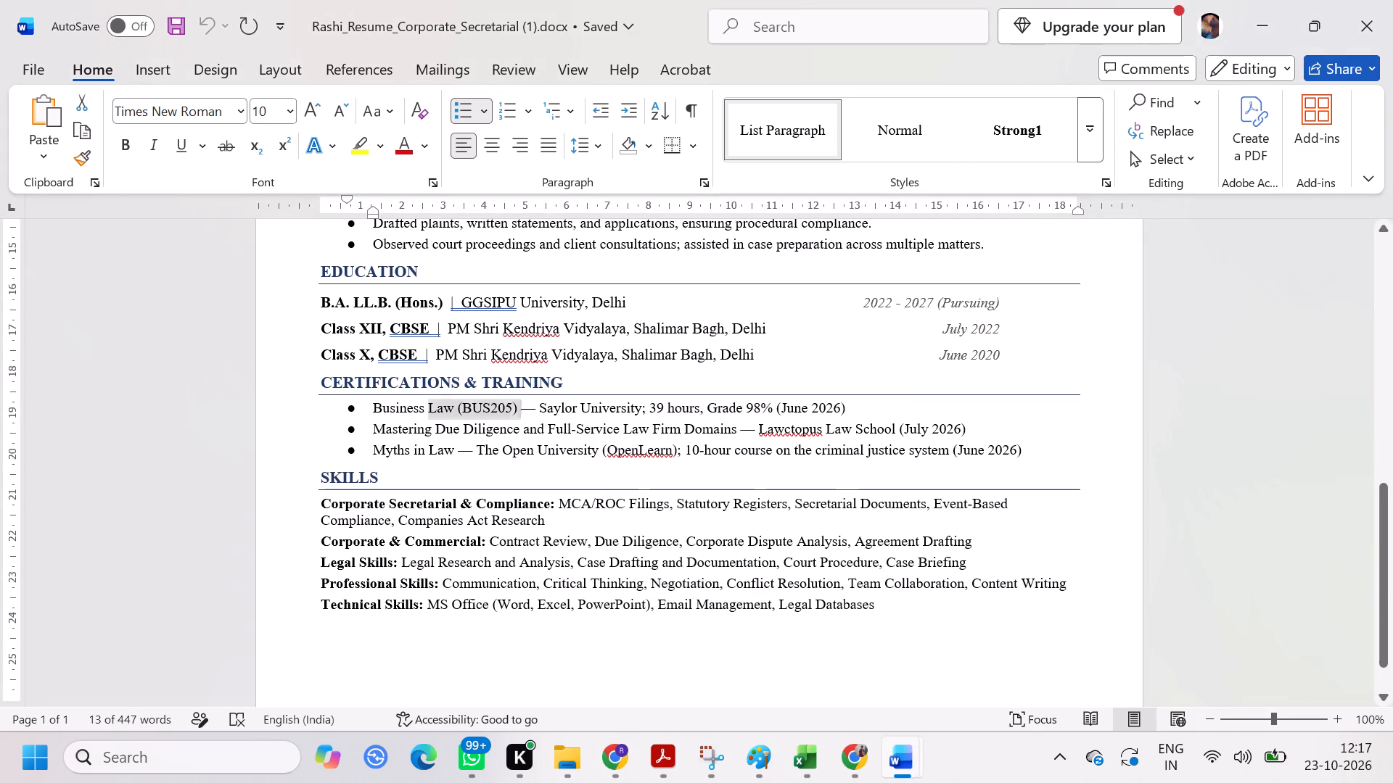
{"action": "left_click_drag", "start_coordinate": [516, 410], "coordinate": [468, 408]}
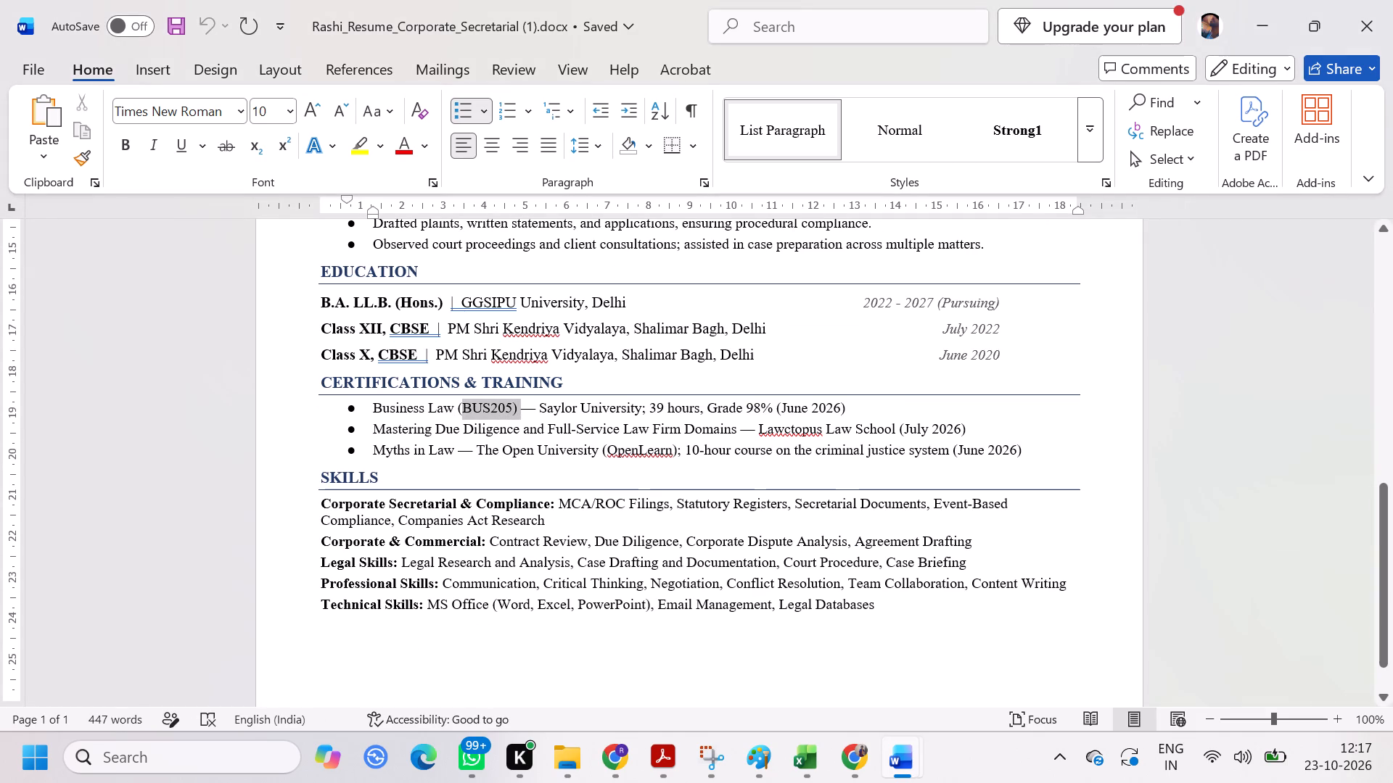
{"action": "left_click_drag", "start_coordinate": [468, 408], "coordinate": [459, 404]}
{"action": "key", "text": "ctrl+c"}
{"action": "key", "text": "alt+Tab"}
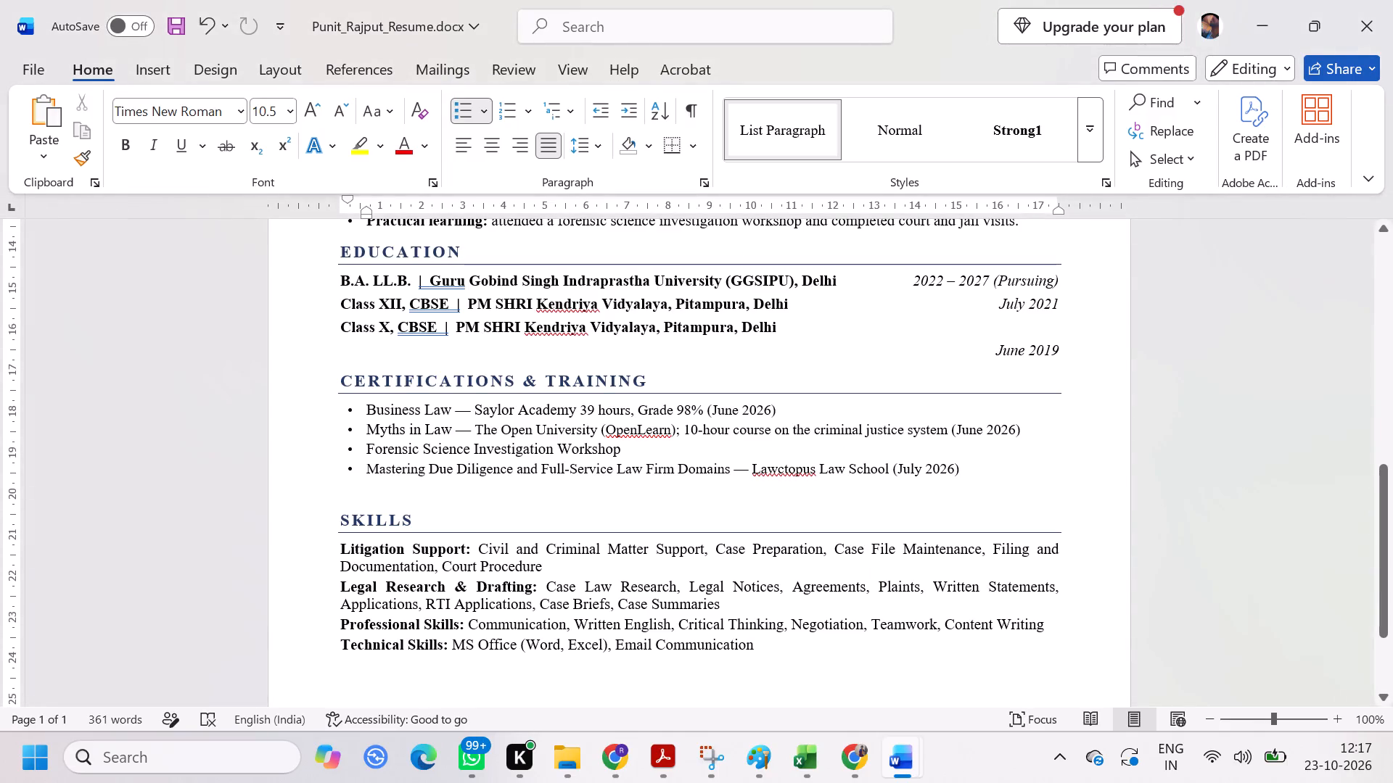
{"action": "left_click", "coordinate": [448, 411]}
{"action": "key", "text": "ctrl+v"}
{"action": "scroll", "coordinate": [448, 411], "scroll_direction": "up", "scroll_amount": 4}
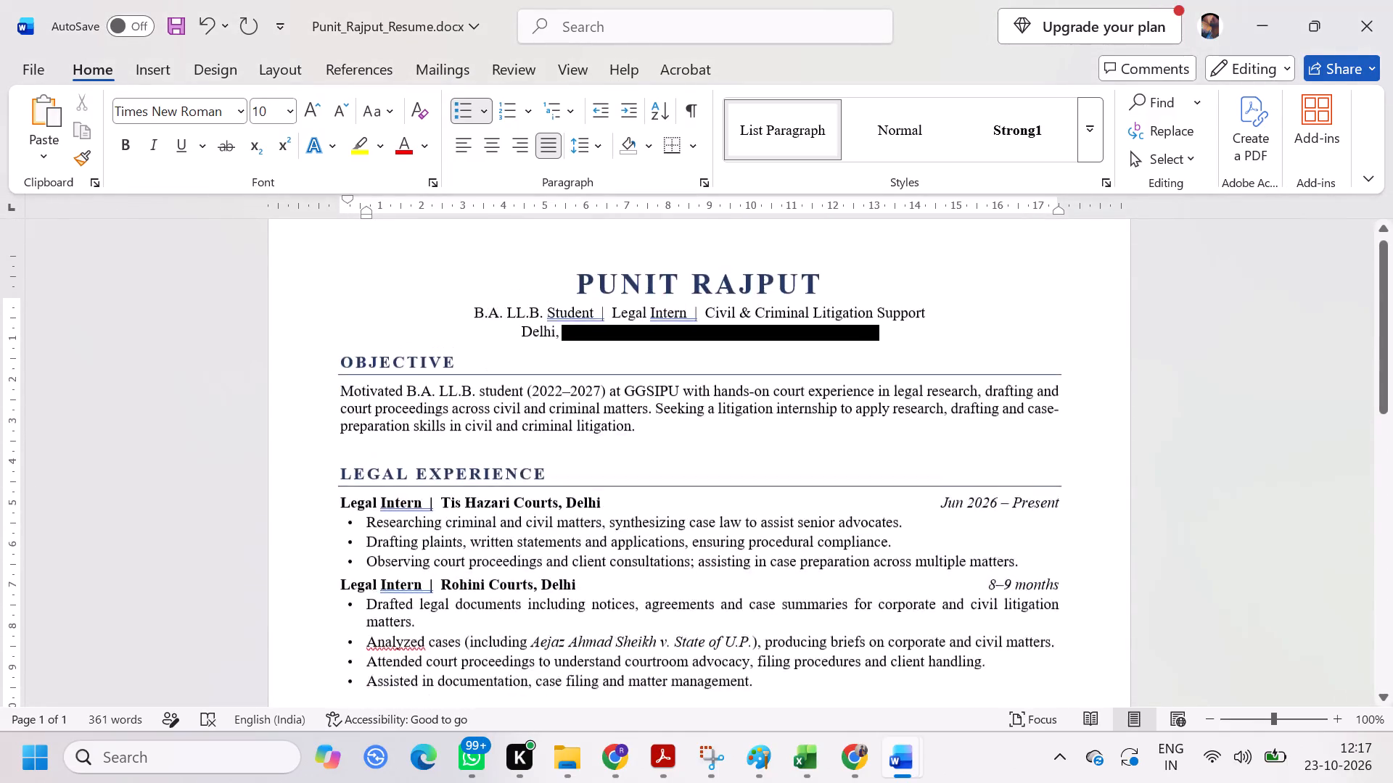
{"action": "scroll", "coordinate": [448, 411], "scroll_direction": "down", "scroll_amount": 4}
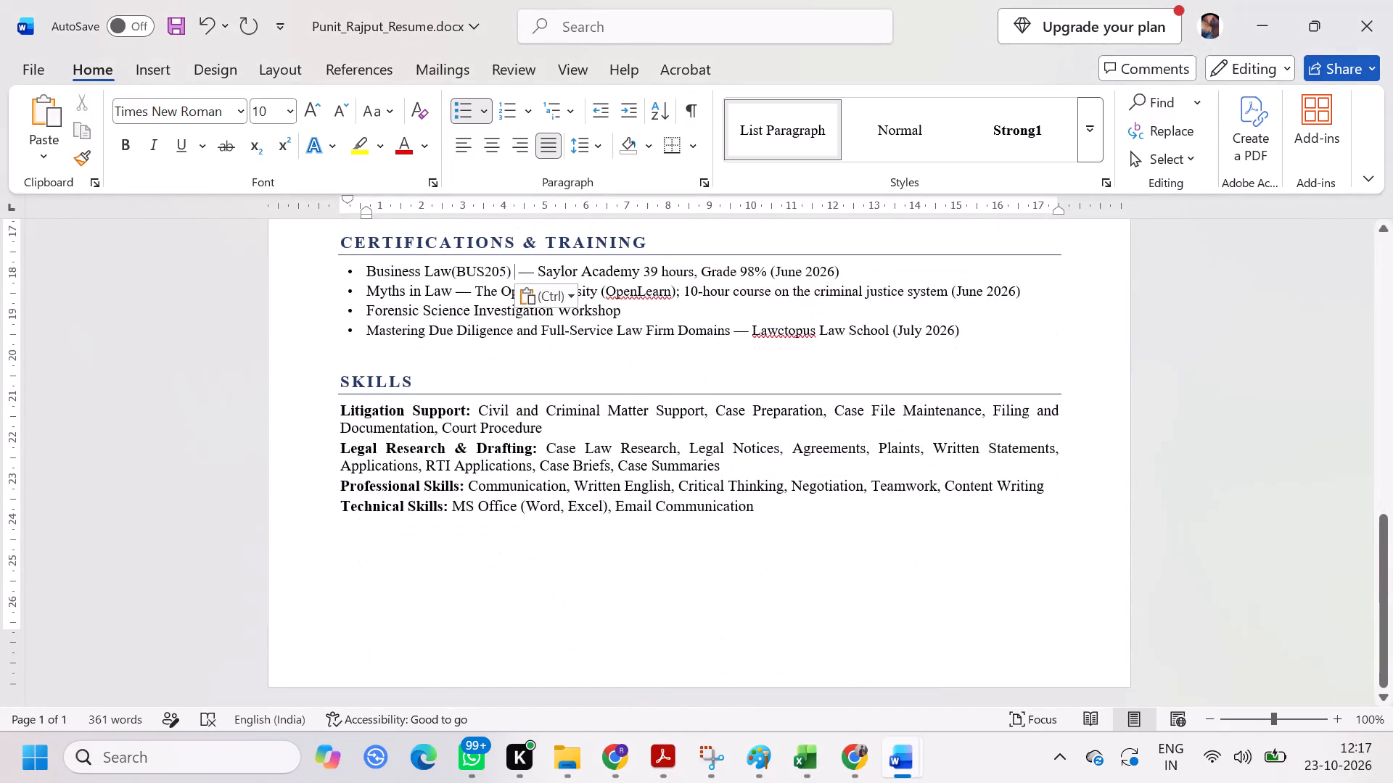
{"action": "key", "text": "ctrl+s"}
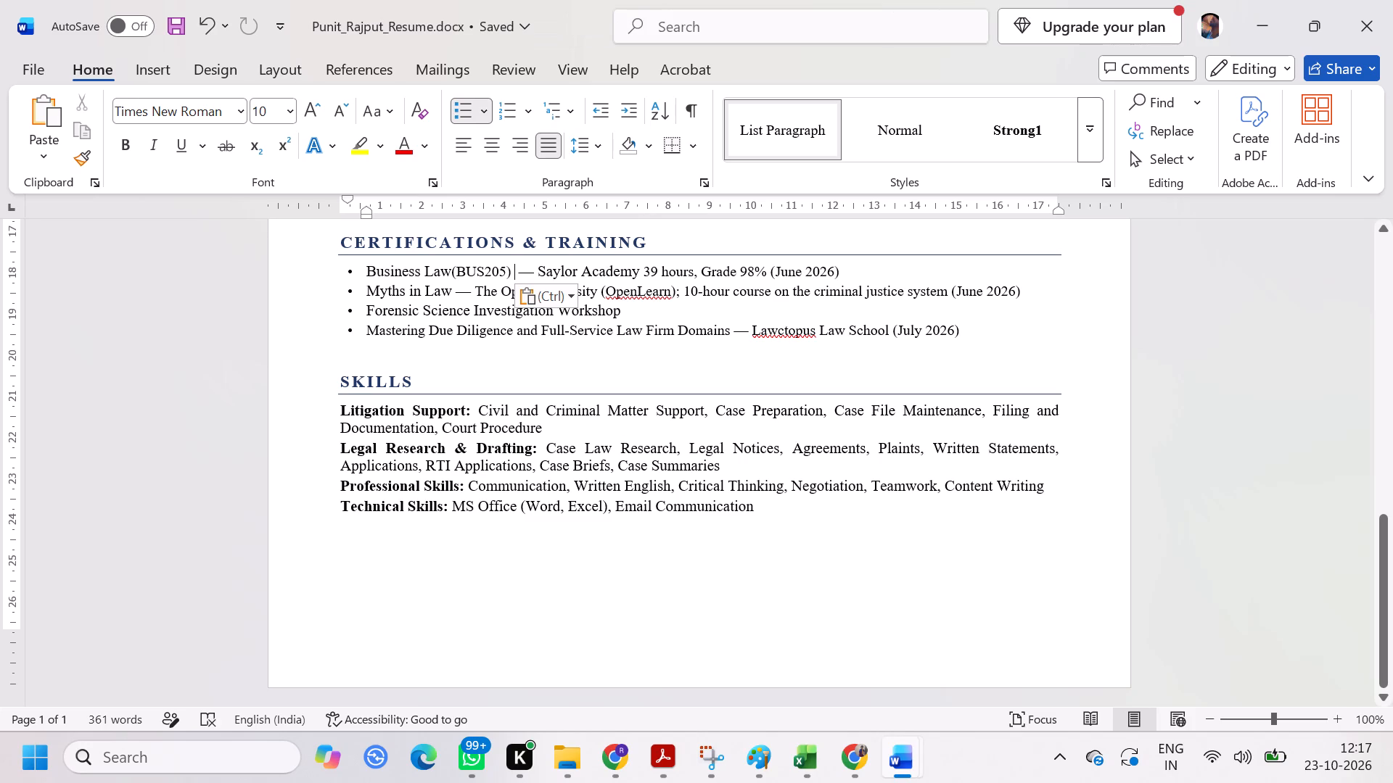
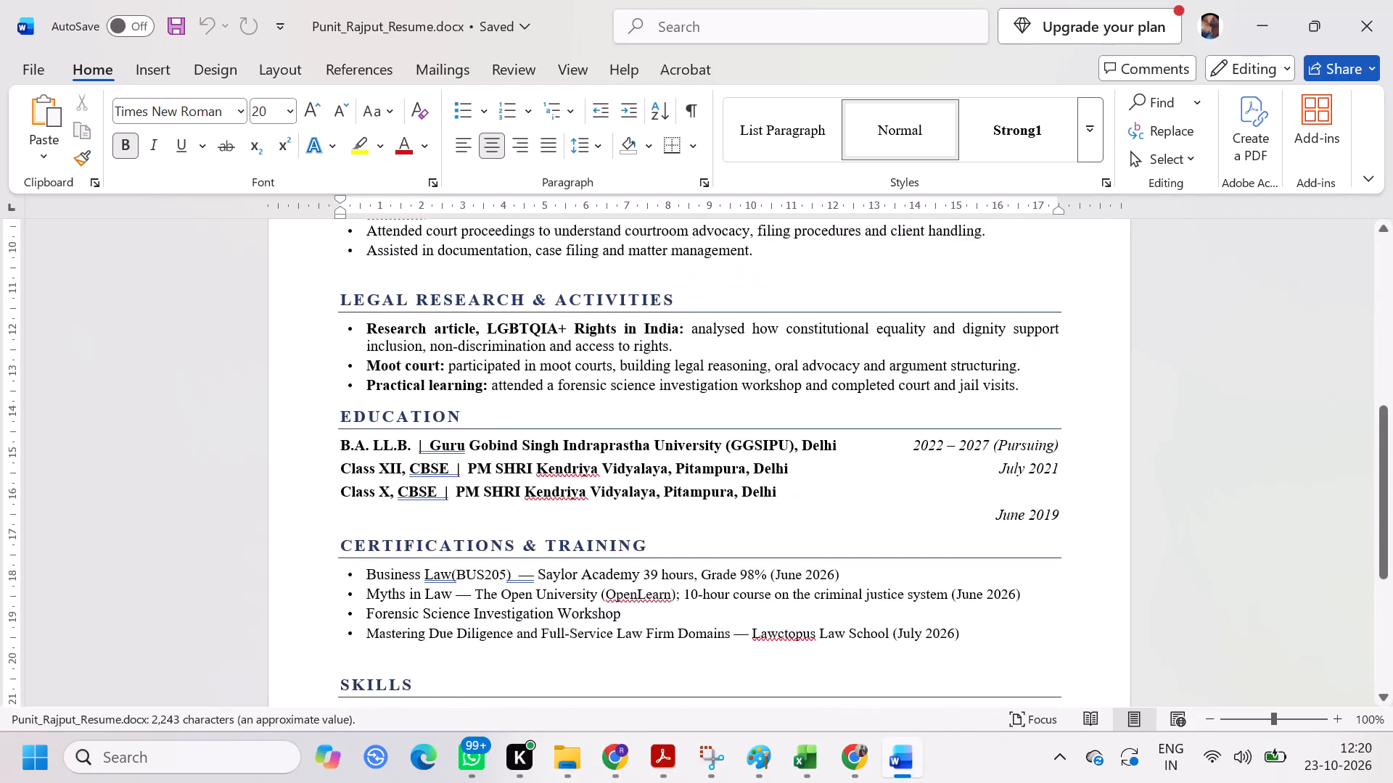
{"action": "scroll", "coordinate": [990, 367], "scroll_direction": "up", "scroll_amount": 1}
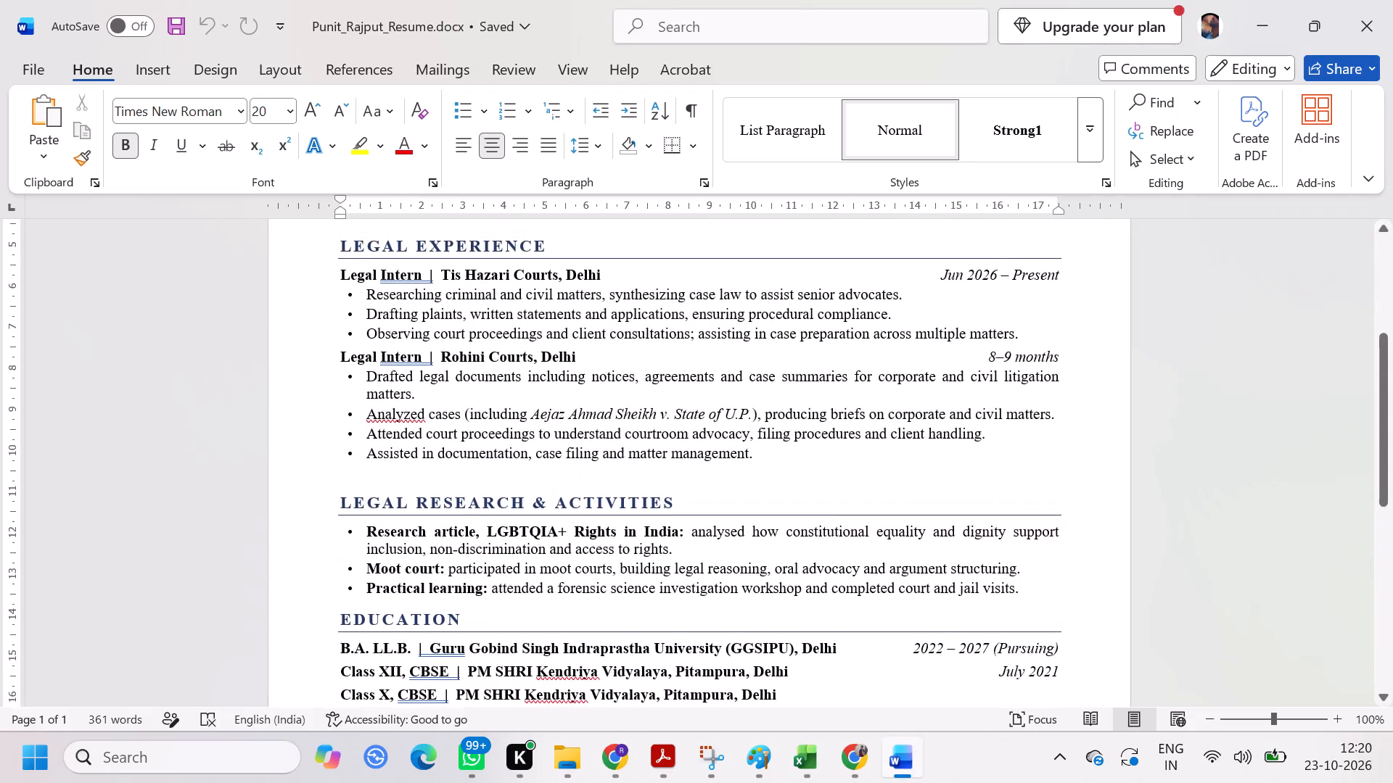
{"action": "left_click", "coordinate": [936, 378]}
{"action": "key", "text": "BackSpace"}
{"action": "key", "text": "BackSpace"}
{"action": "key", "text": "BackSpace"}
{"action": "key", "text": "BackSpace"}
{"action": "key", "text": "BackSpace"}
{"action": "key", "text": "BackSpace"}
{"action": "key", "text": "BackSpace"}
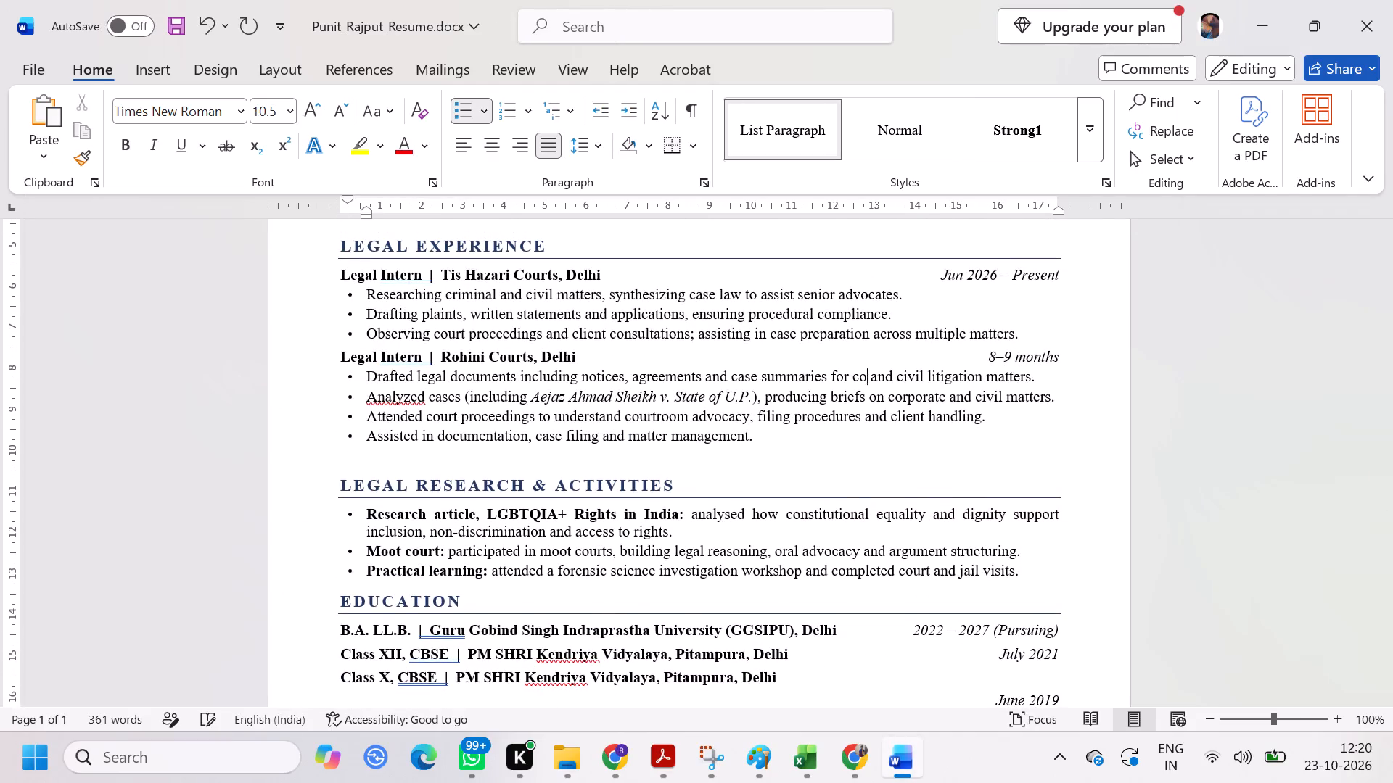
{"action": "key", "text": "BackSpace"}
{"action": "type", "text": "rimin"}
{"action": "type", "text": "al"}
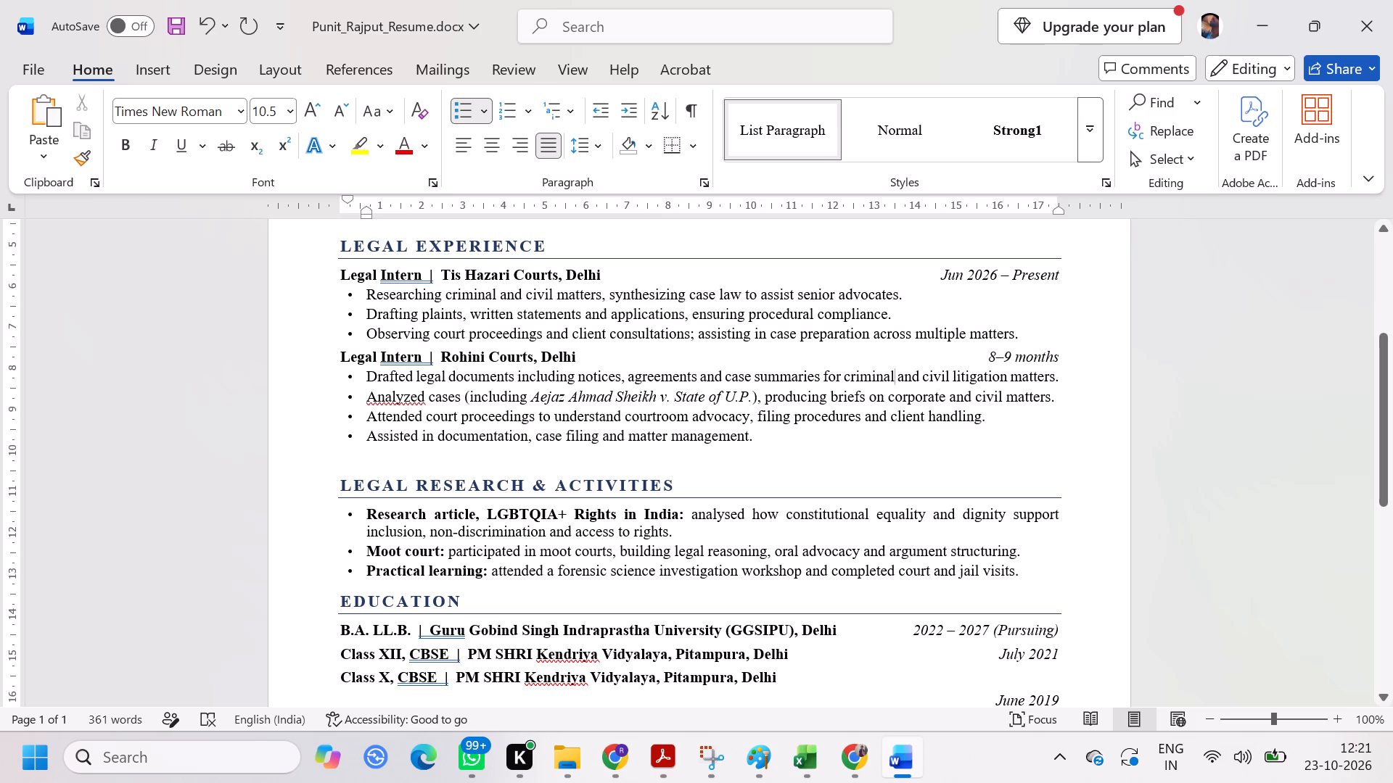
Replace "corporate" with "criminal" in the Rohini Courts bullet about analyzed cases, and save the document.
{"action": "left_click_drag", "start_coordinate": [942, 397], "coordinate": [900, 397]}
{"action": "key", "text": "BackSpace"}
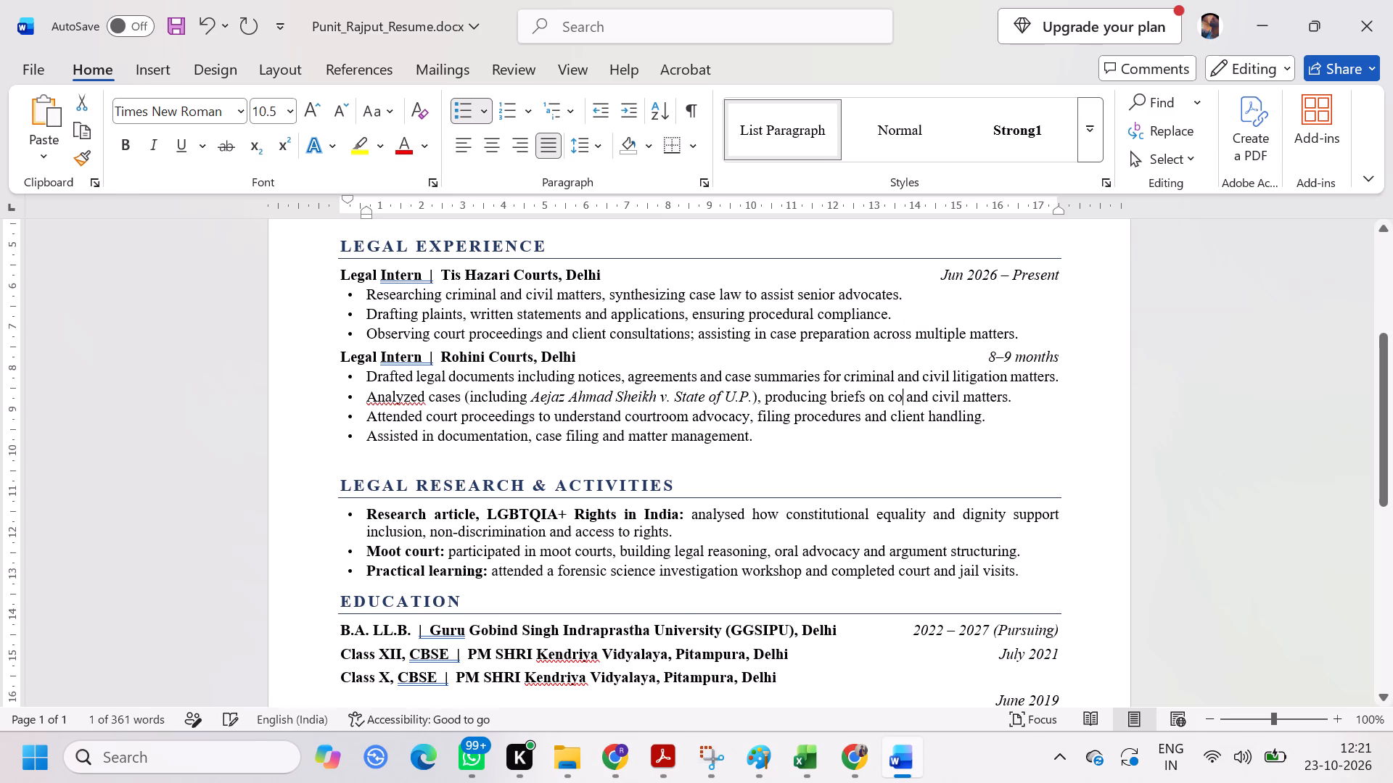
{"action": "key", "text": "BackSpace"}
{"action": "type", "text": "riminal"}
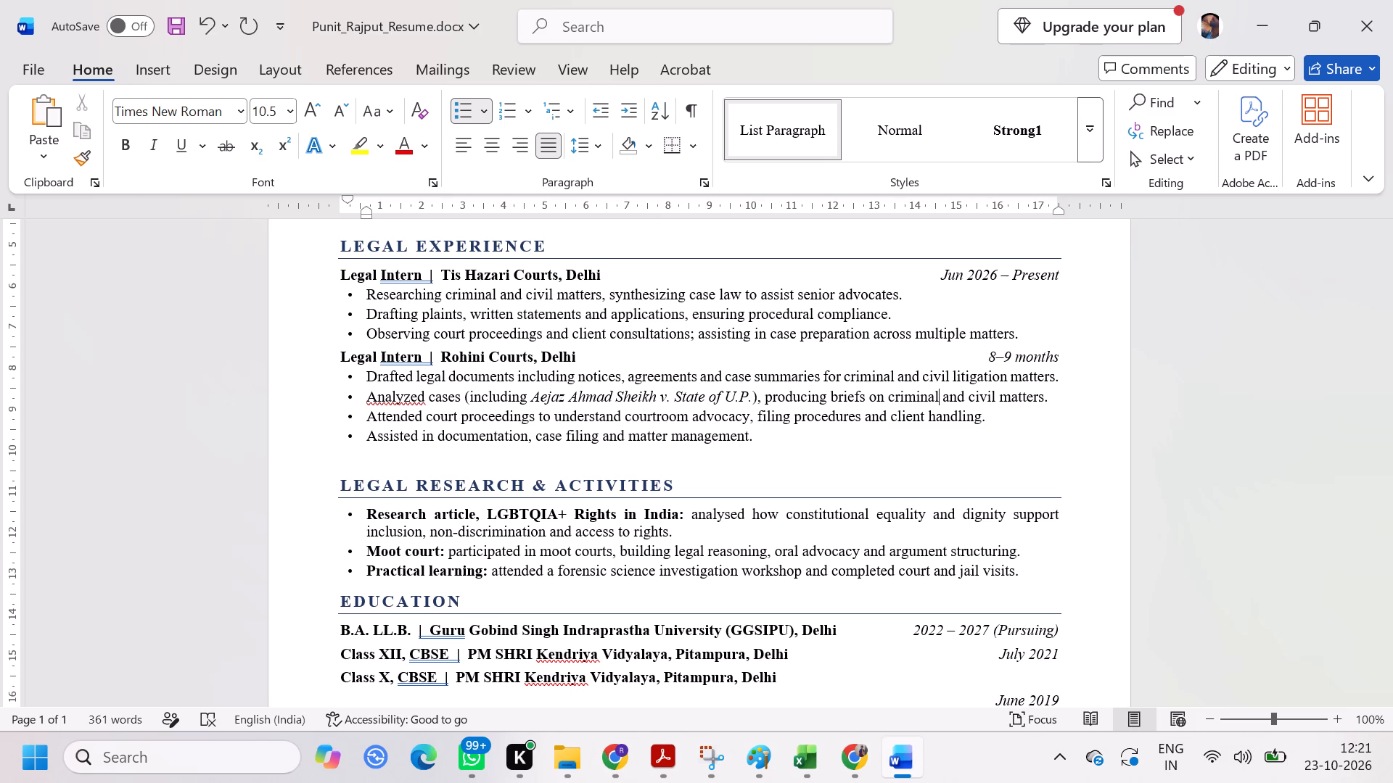
{"action": "scroll", "coordinate": [900, 397], "scroll_direction": "up", "scroll_amount": 1}
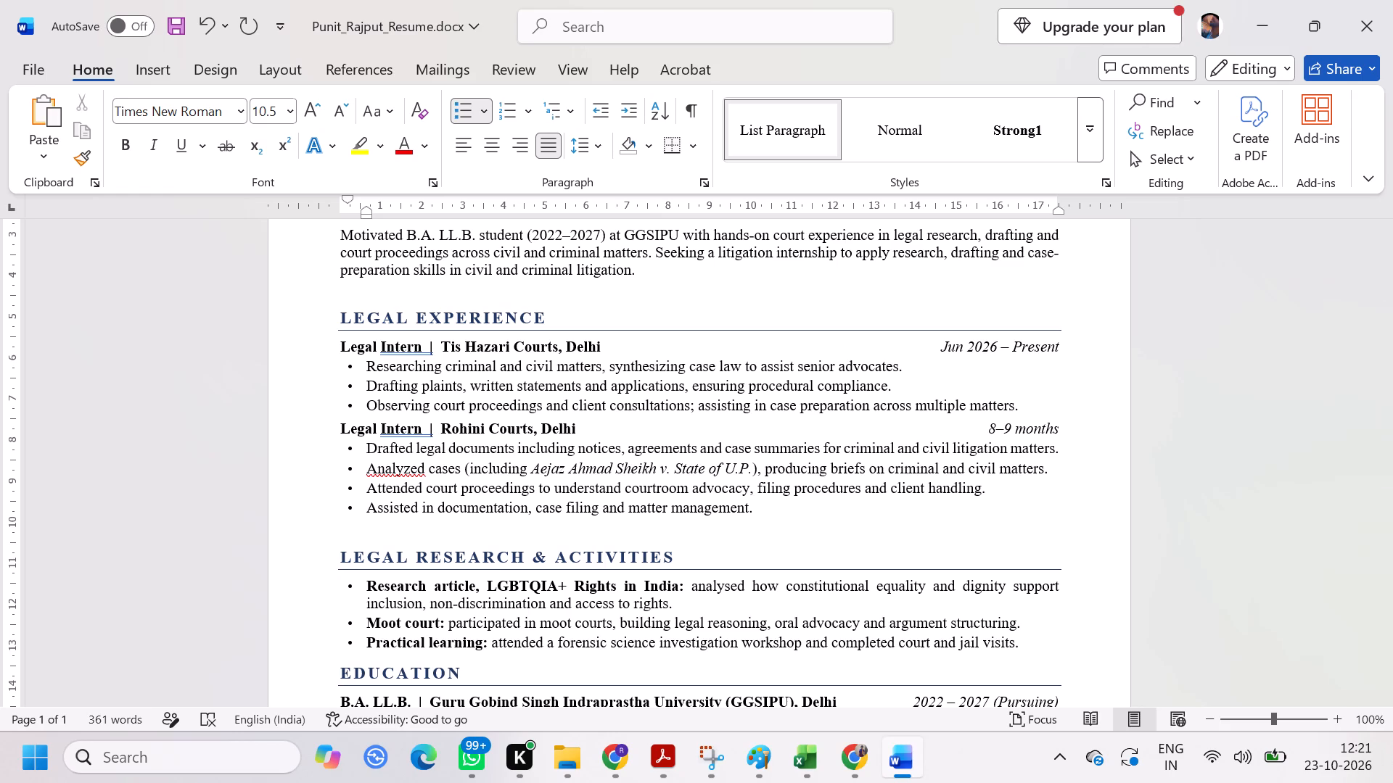
{"action": "key", "text": "ctrl+s"}
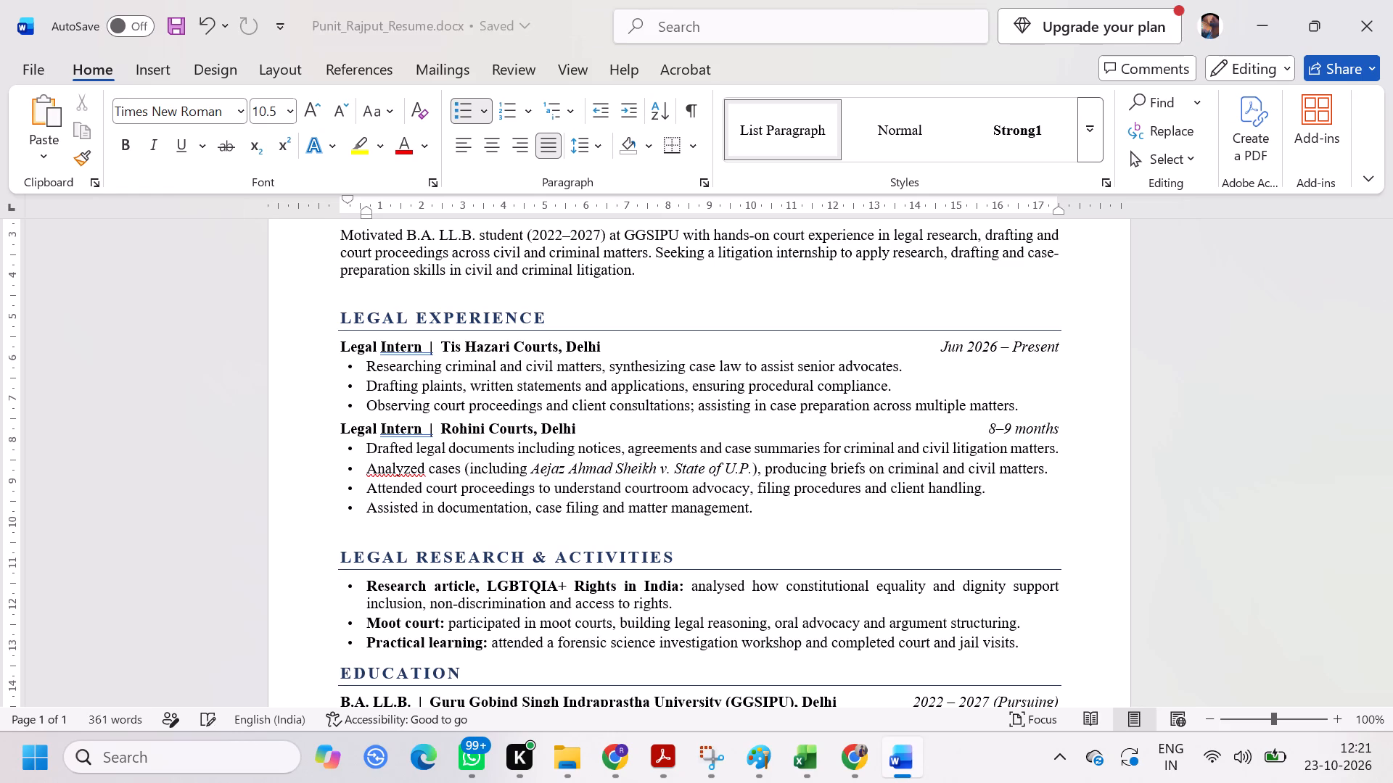
Switch to Chrome and load the updated litigation resume from Downloads into iLovePDF's Word to PDF converter.
{"action": "key", "text": "alt+Tab"}
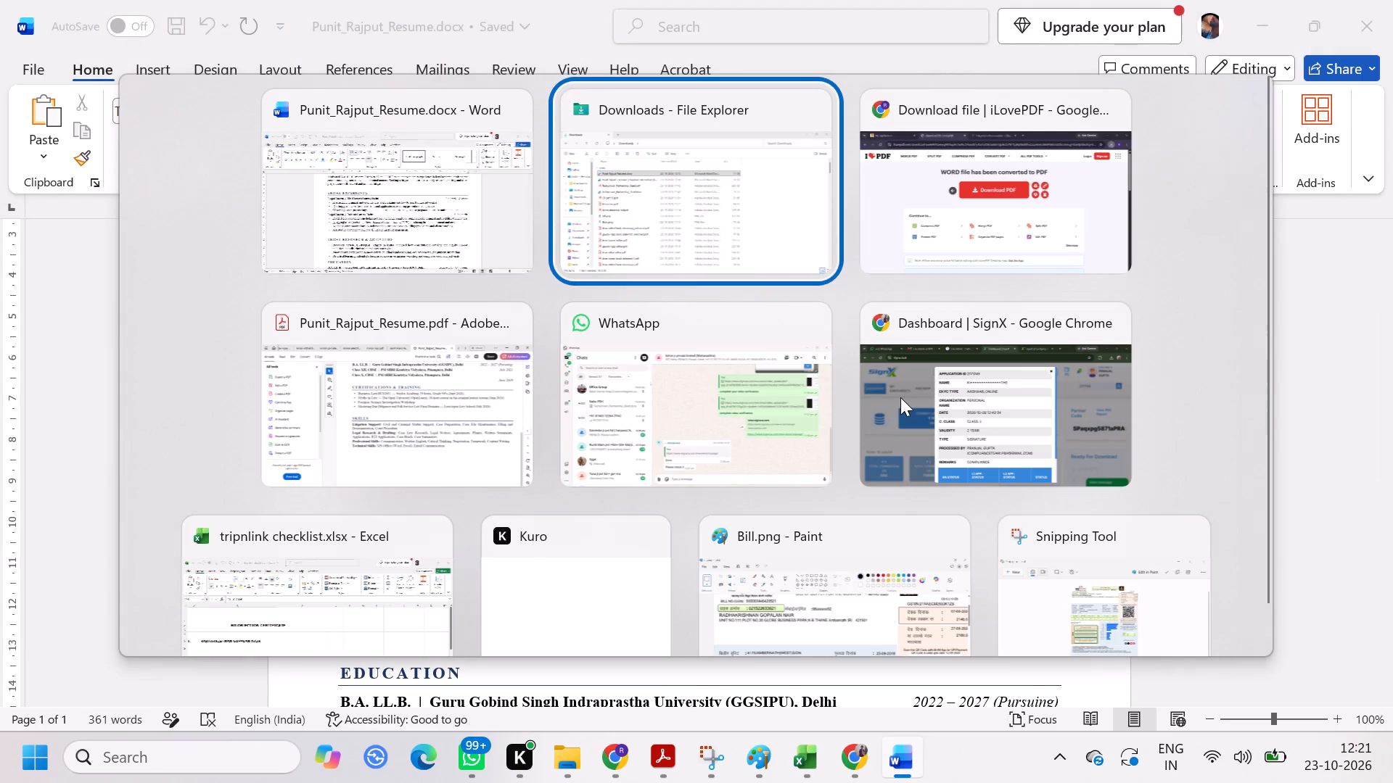
{"action": "key", "text": "alt+Tab"}
{"action": "left_click", "coordinate": [480, 307]}
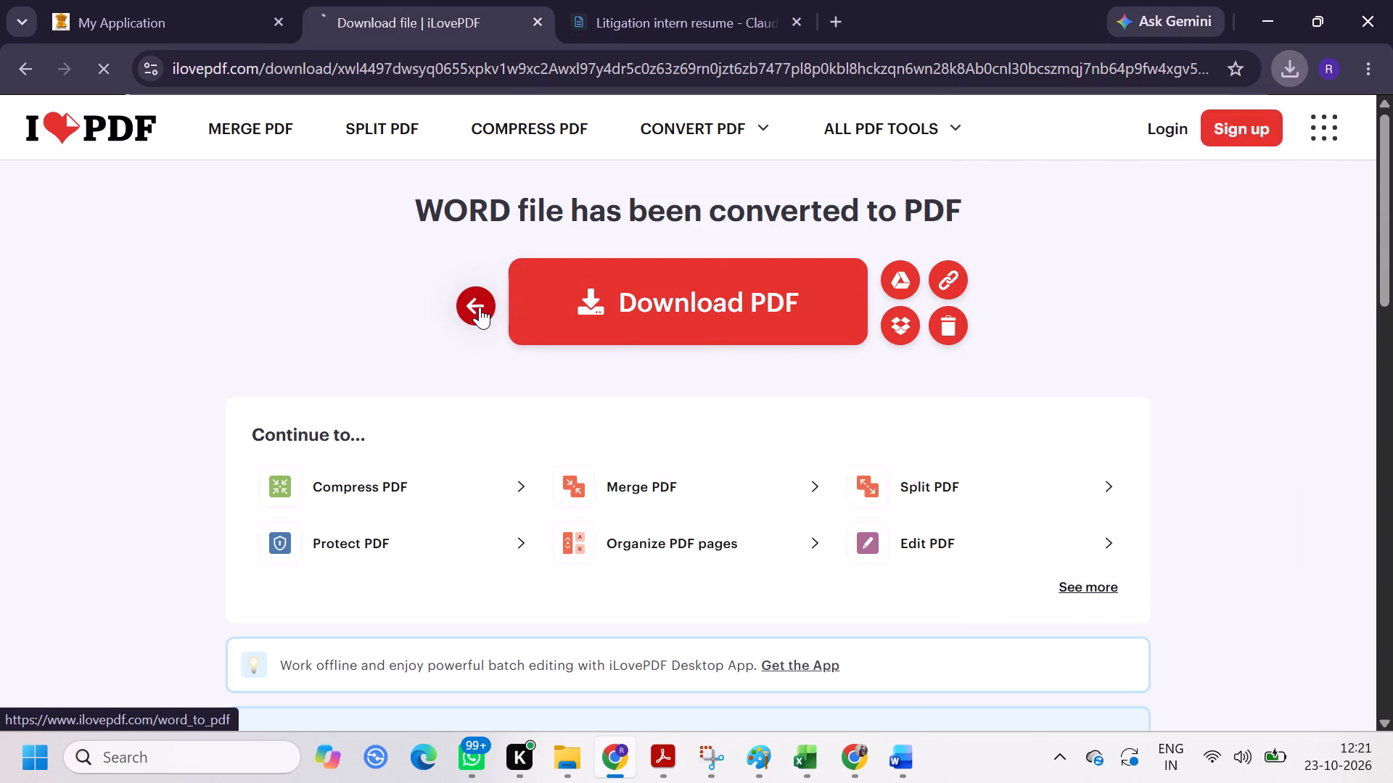
{"action": "left_click", "coordinate": [609, 365]}
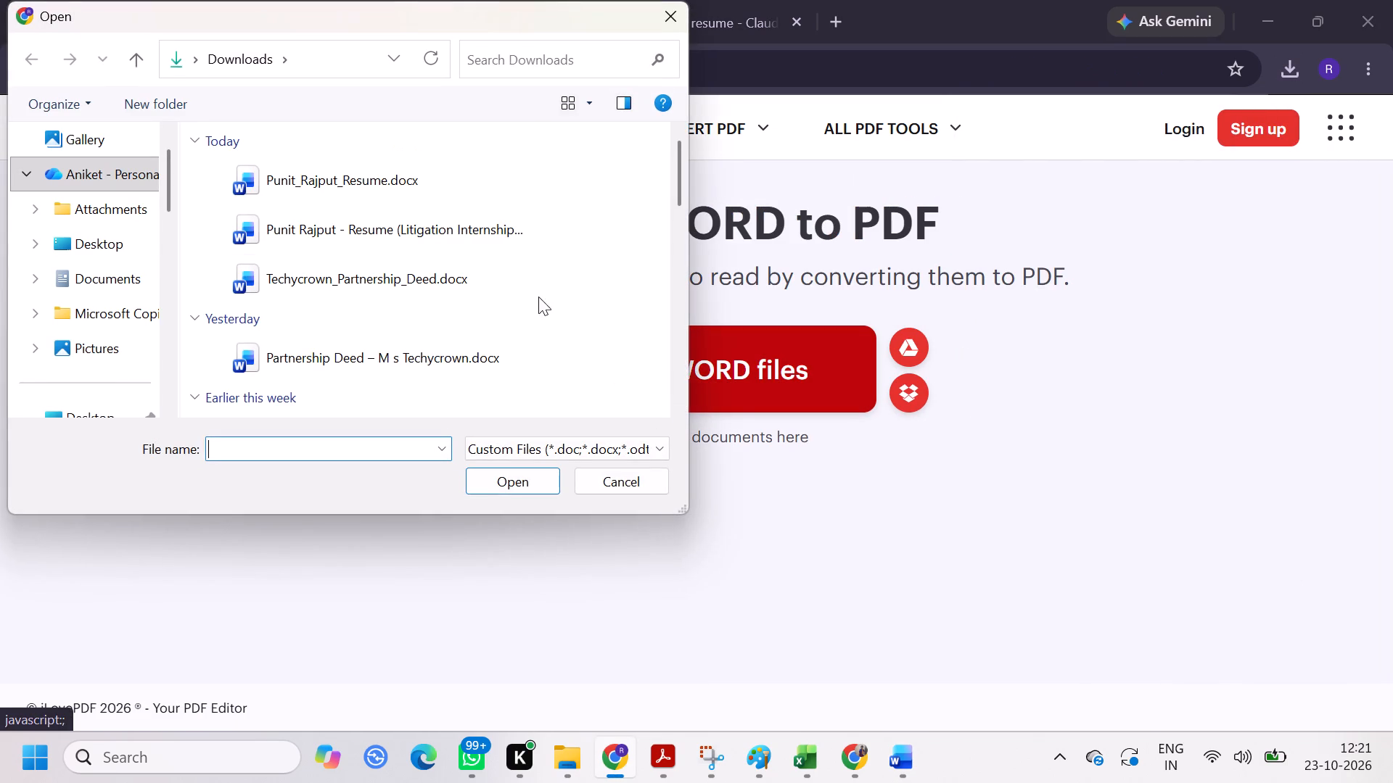
{"action": "left_click", "coordinate": [461, 188]}
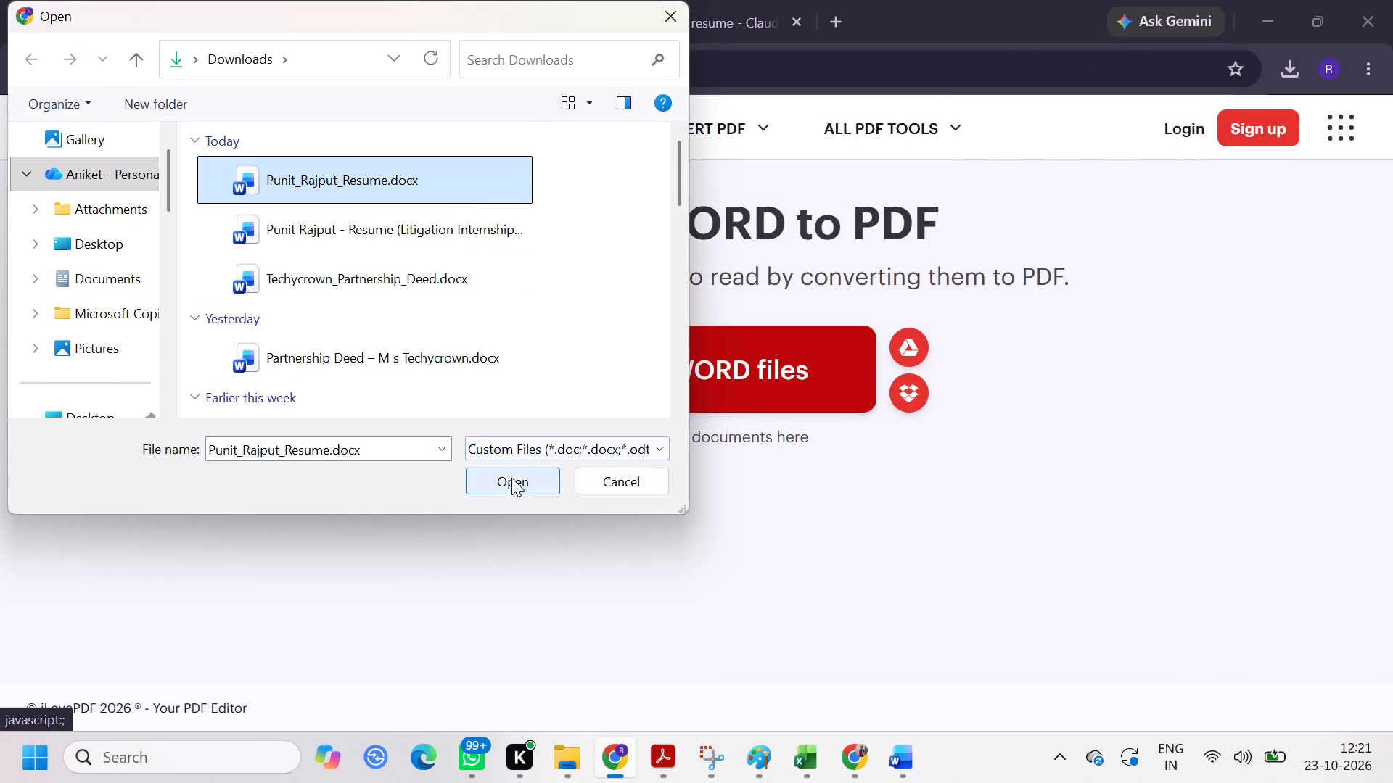
{"action": "left_click", "coordinate": [511, 478]}
Convert the loaded resume to PDF, download it, and check the Legal Experience section in Acrobat.
{"action": "left_click", "coordinate": [1019, 686]}
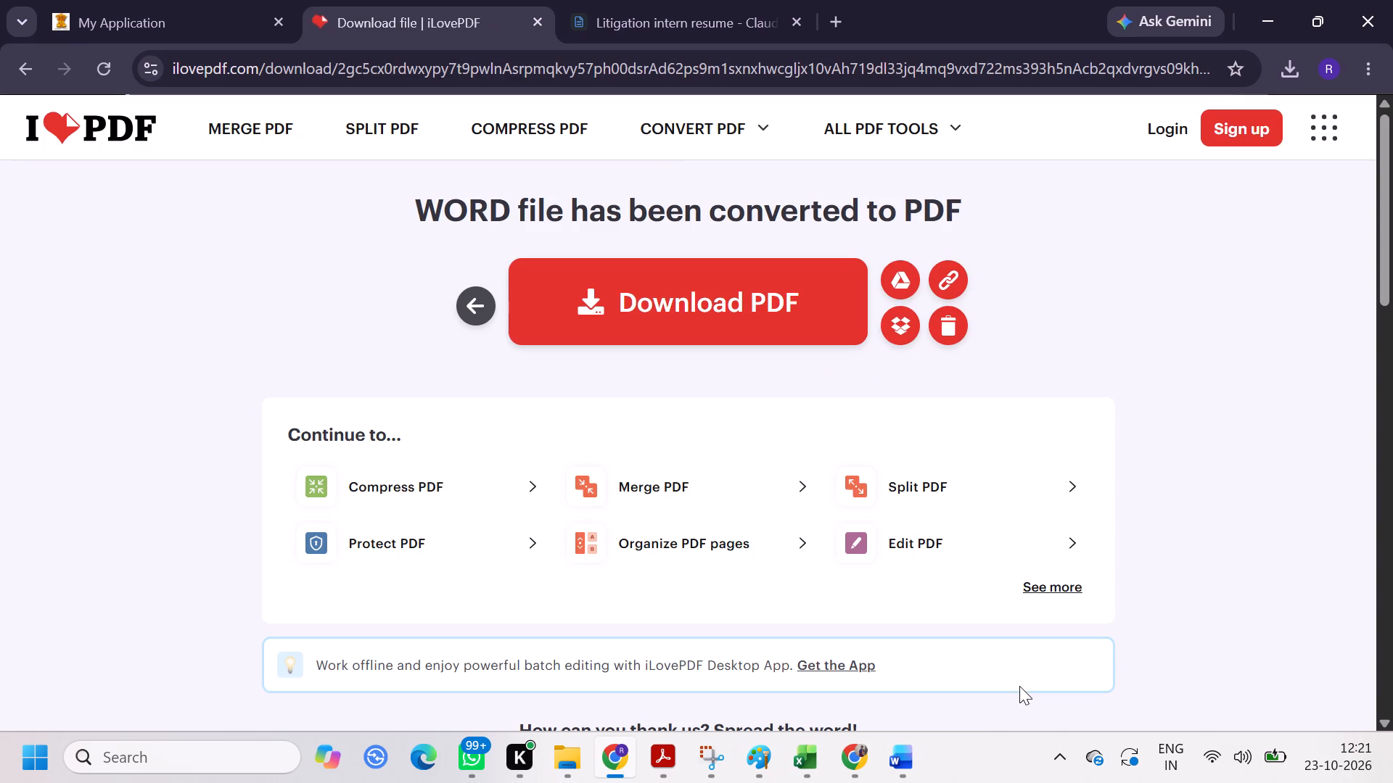
{"action": "left_click", "coordinate": [847, 333]}
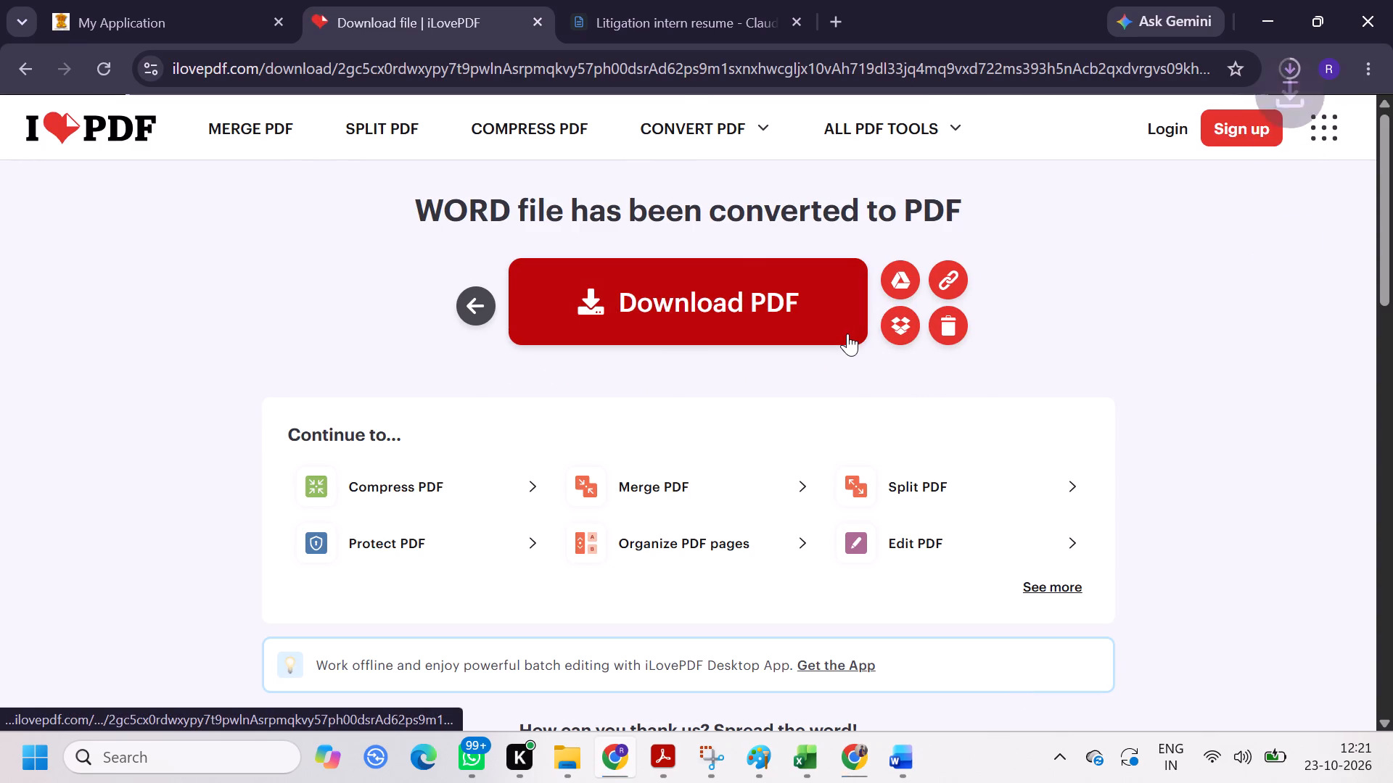
{"action": "scroll", "coordinate": [847, 333], "scroll_direction": "up", "scroll_amount": 6}
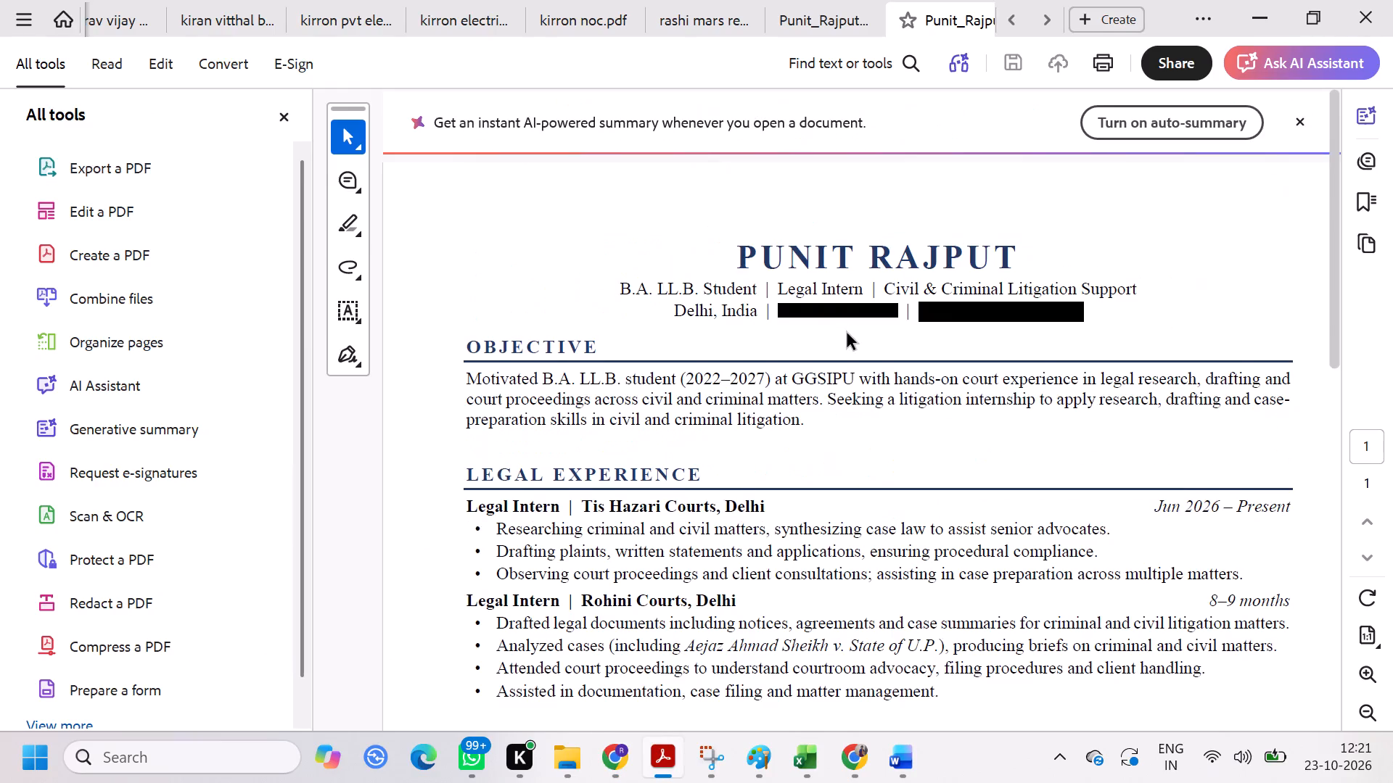
{"action": "scroll", "coordinate": [847, 333], "scroll_direction": "down", "scroll_amount": 1}
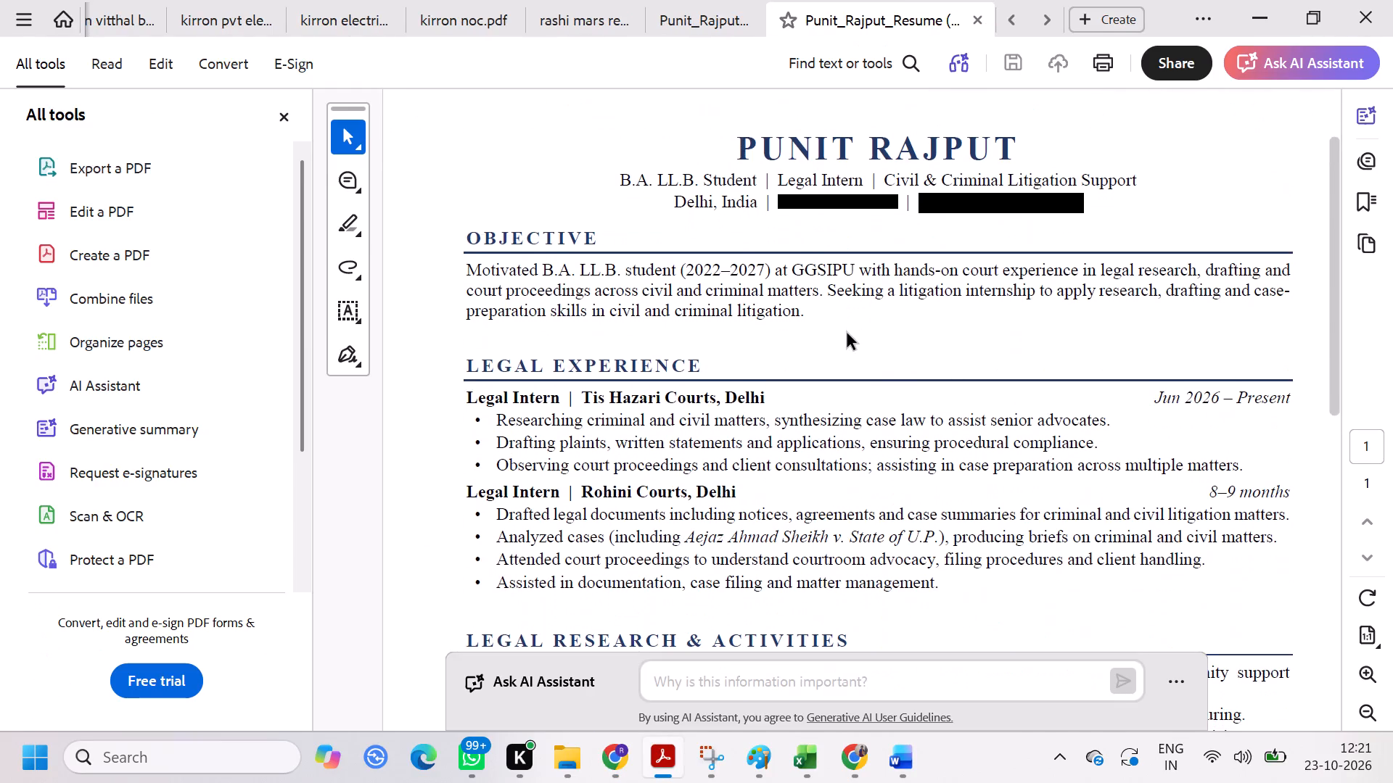
Switch from the converted PDF to the Downloads folder in File Explorer, and go on to another open window.
{"action": "key", "text": "alt+Tab"}
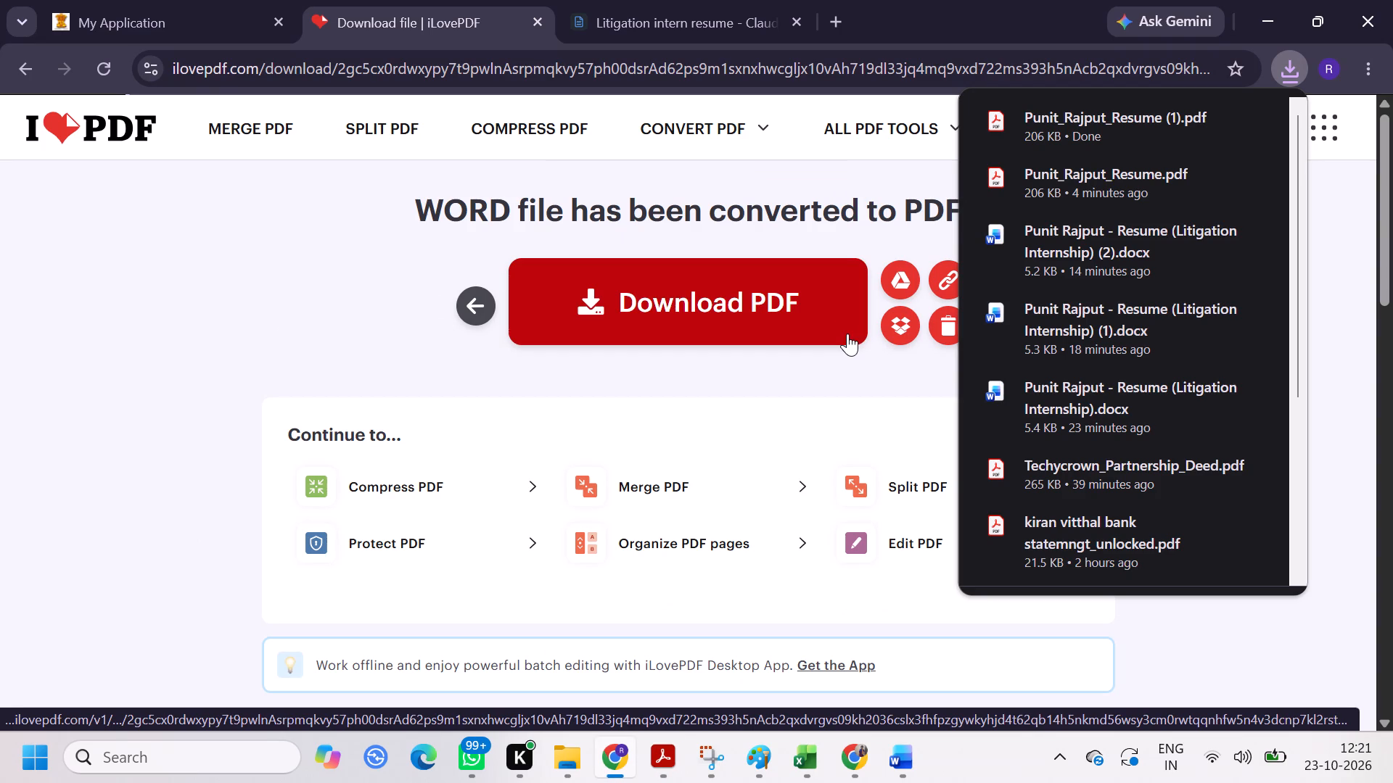
{"action": "key", "text": "alt+Tab"}
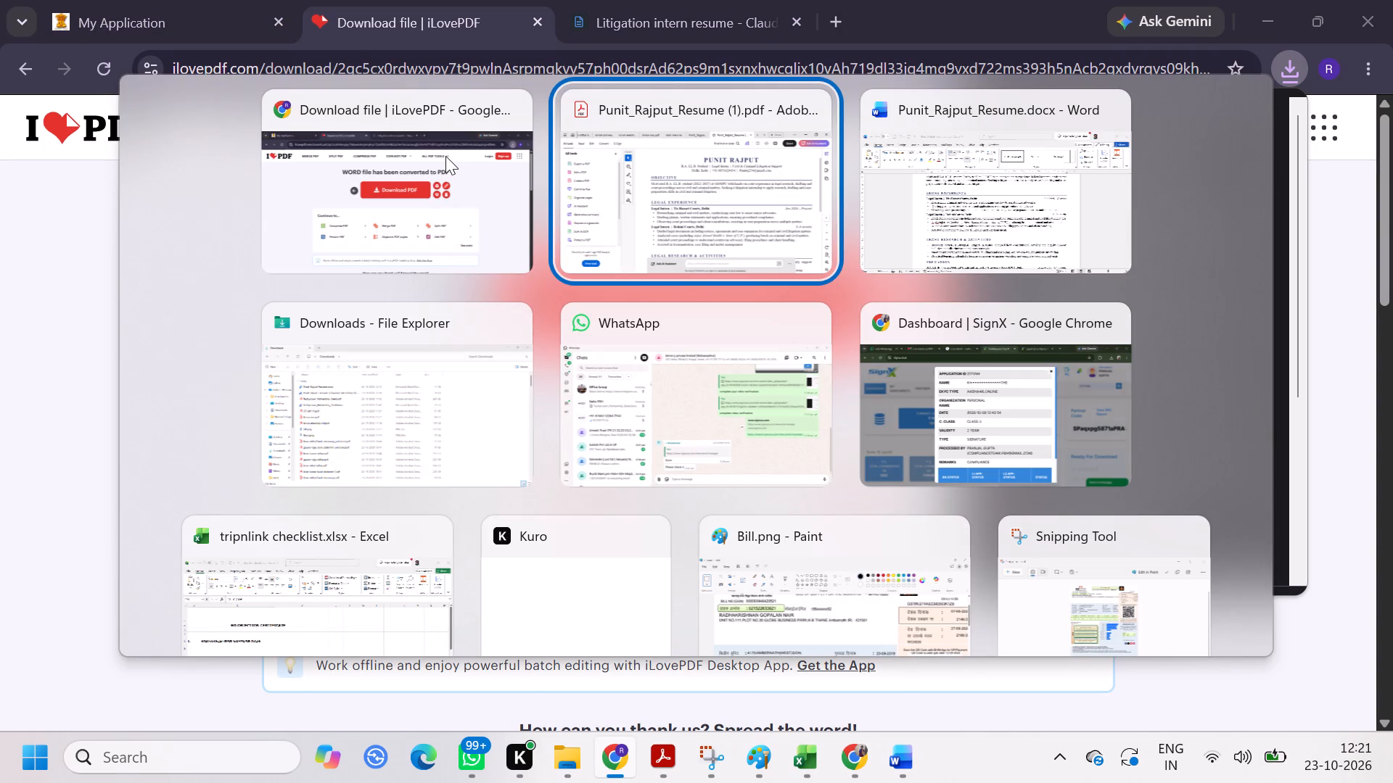
{"action": "key", "text": "alt+Tab"}
{"action": "key", "text": "alt+Tab"}
{"action": "key", "text": "alt+Tab"}
{"action": "key", "text": "alt+Tab"}
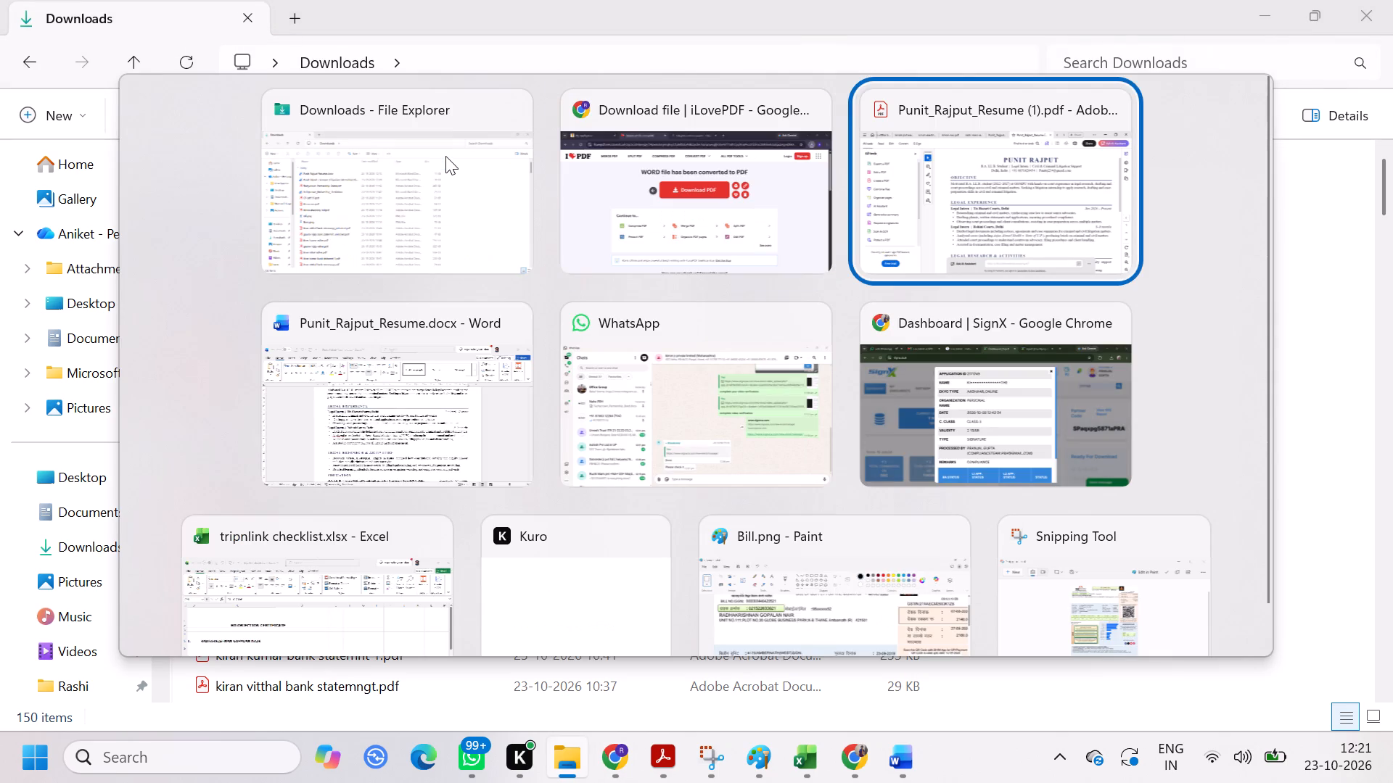
{"action": "key", "text": "alt+Tab"}
{"action": "key", "text": "alt+Tab"}
{"action": "key", "text": "alt+Tab"}
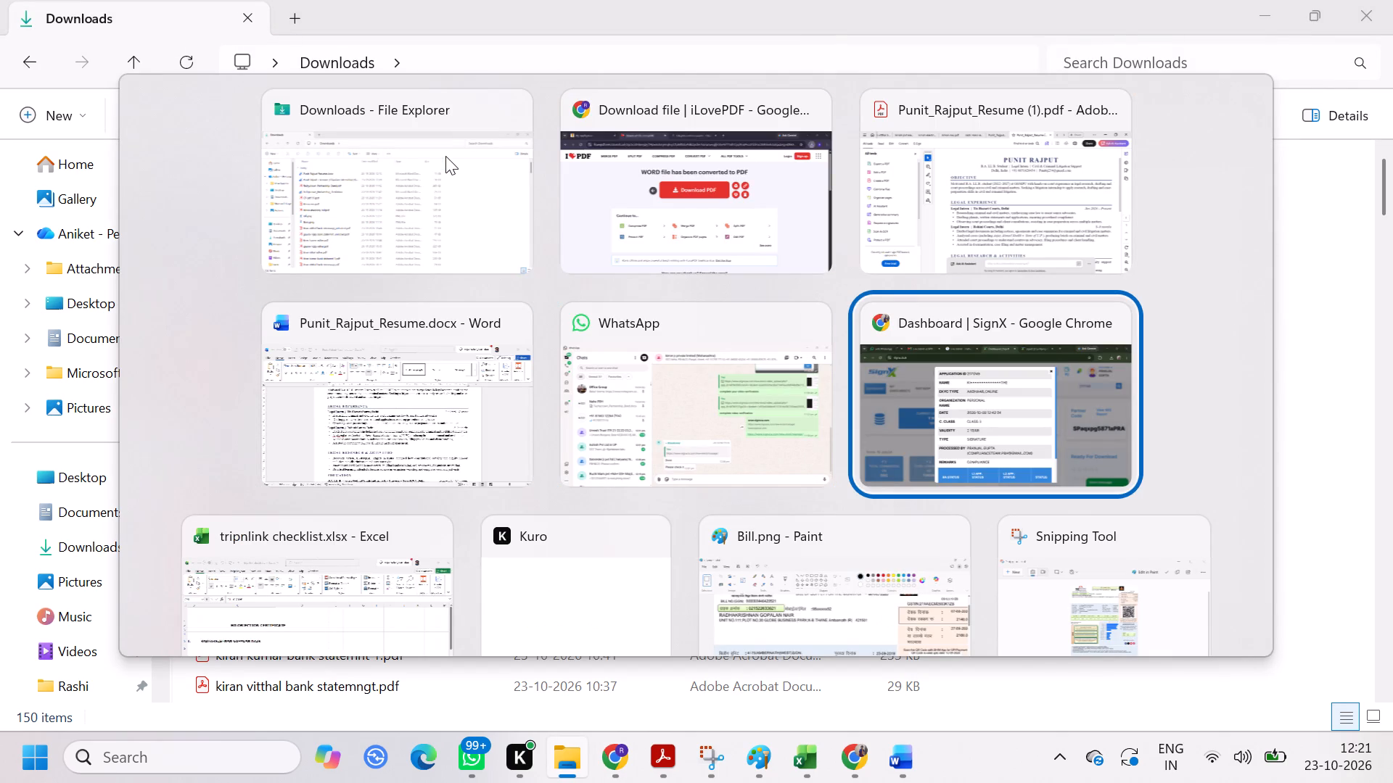
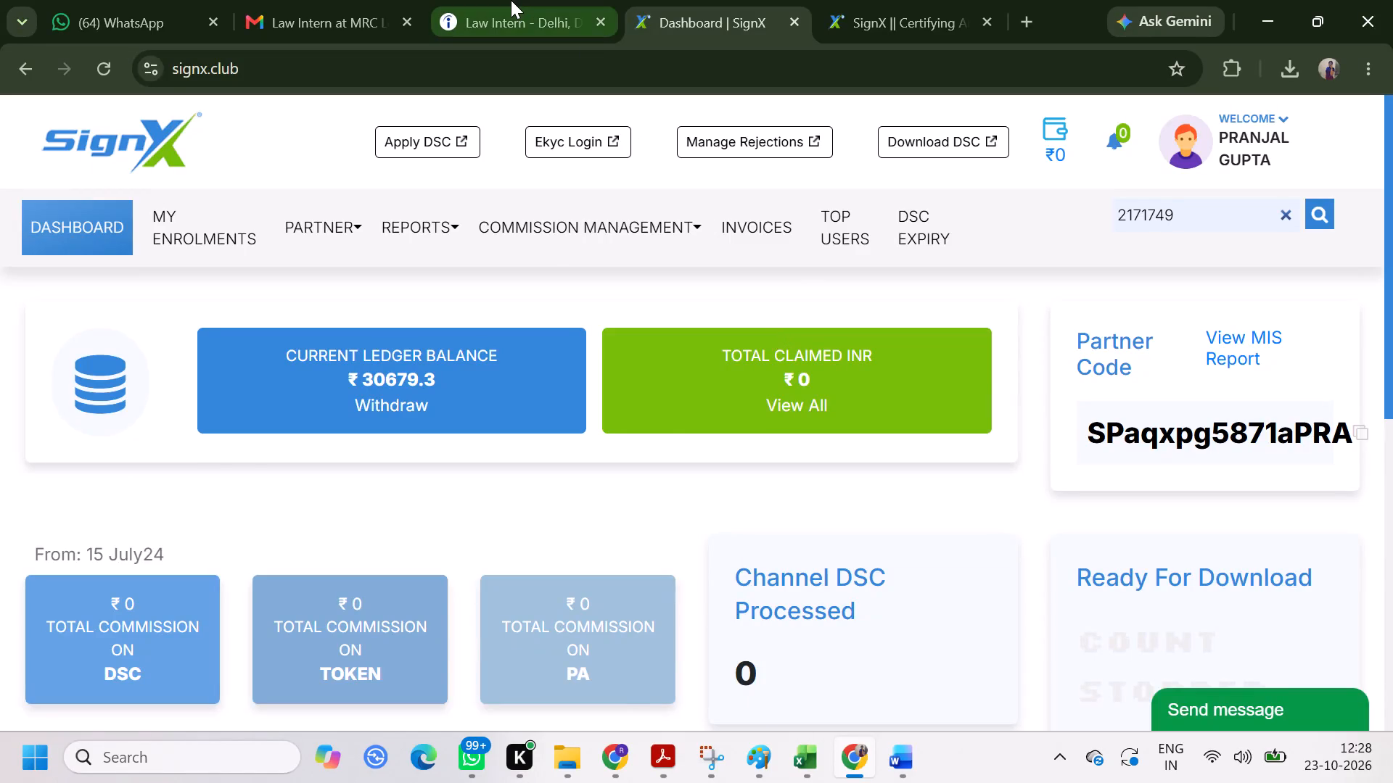
Go to the MRC Legal Law Intern posting on Indeed, review its job description, and start the application.
{"action": "left_click", "coordinate": [511, 0]}
{"action": "scroll", "coordinate": [497, 206], "scroll_direction": "down", "scroll_amount": 2}
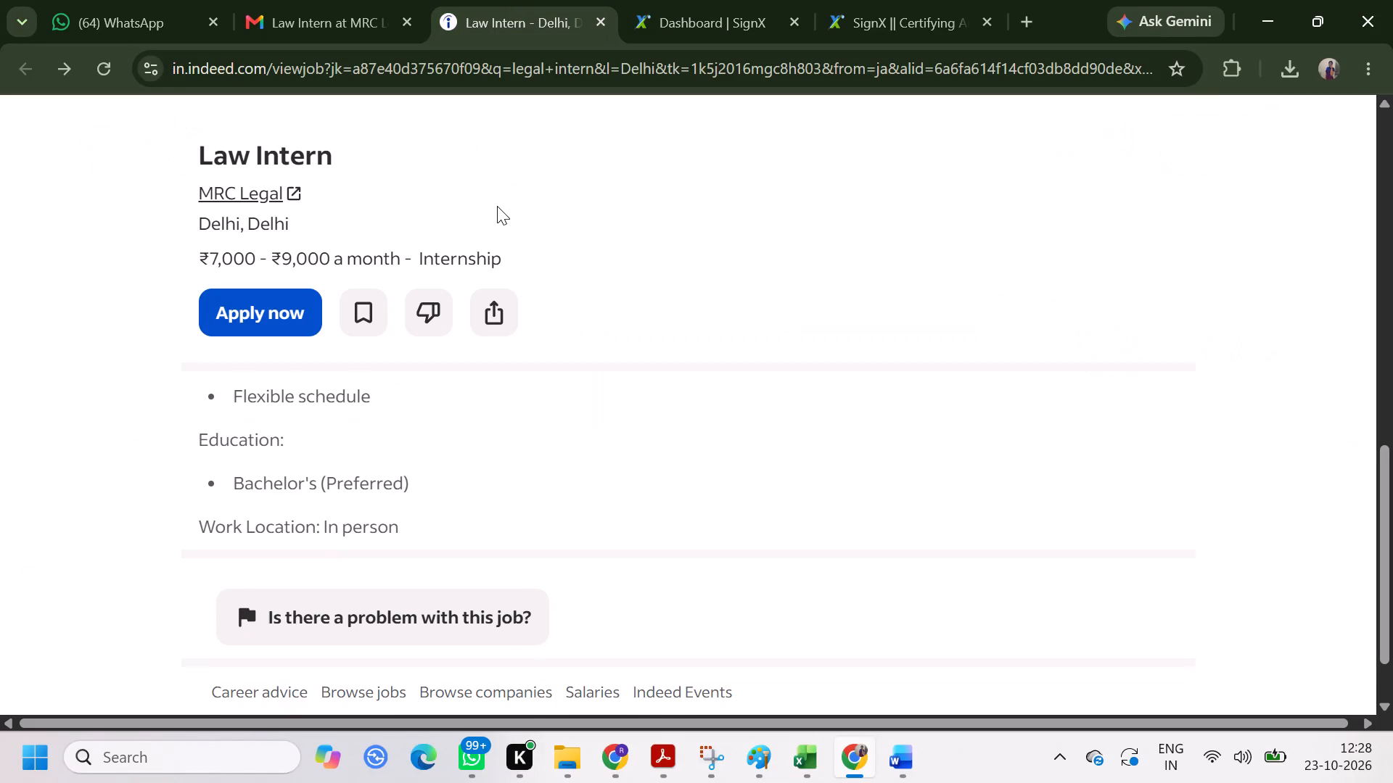
{"action": "scroll", "coordinate": [497, 206], "scroll_direction": "down", "scroll_amount": 3}
{"action": "scroll", "coordinate": [490, 409], "scroll_direction": "up", "scroll_amount": 2}
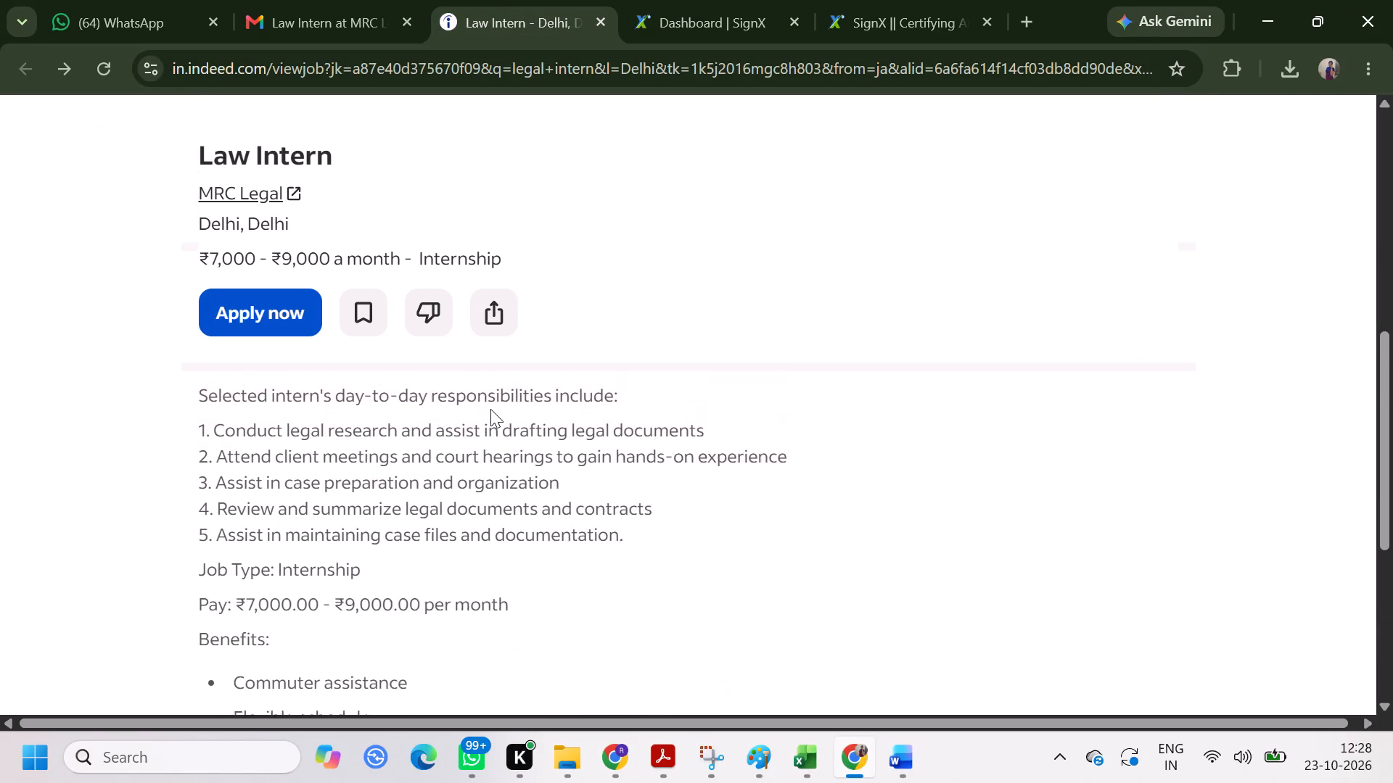
{"action": "scroll", "coordinate": [490, 409], "scroll_direction": "up", "scroll_amount": 3}
{"action": "scroll", "coordinate": [490, 409], "scroll_direction": "down", "scroll_amount": 4}
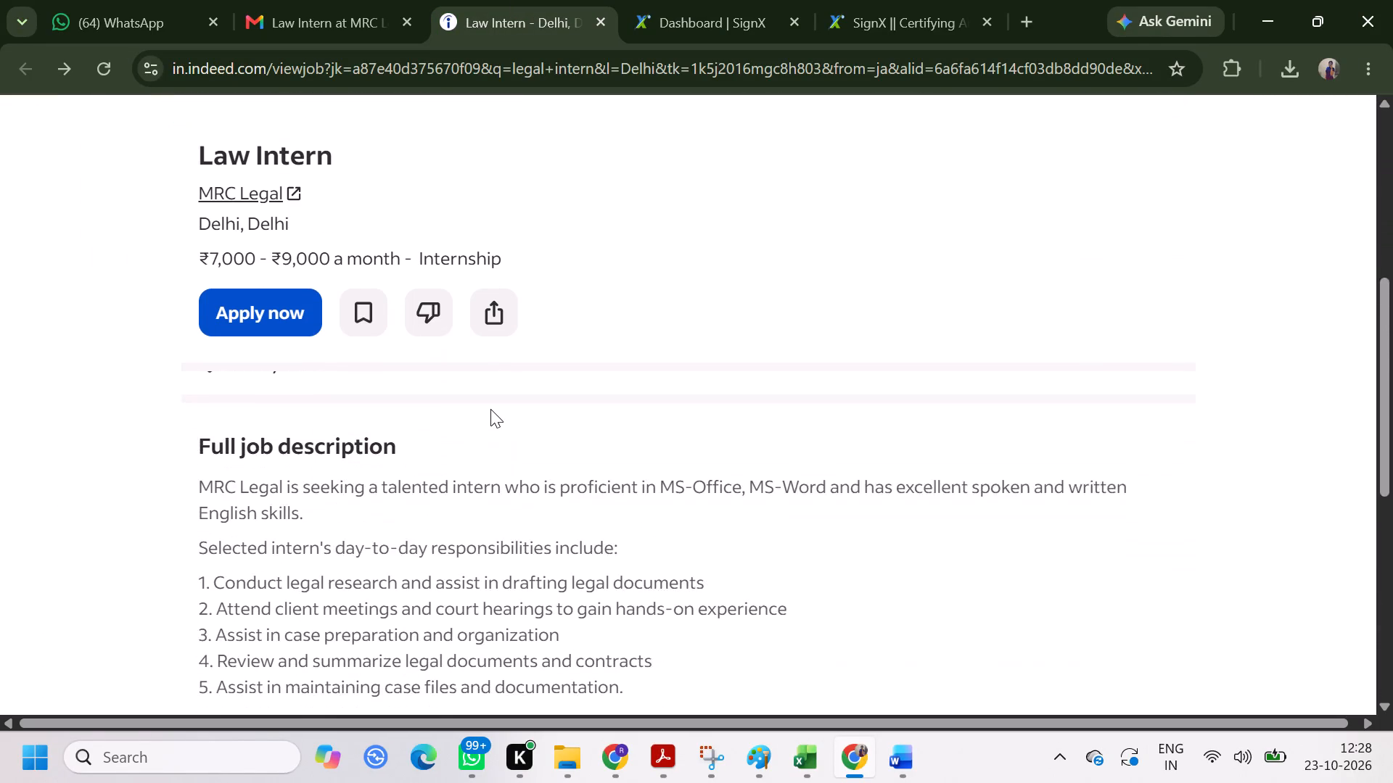
{"action": "left_click", "coordinate": [271, 326]}
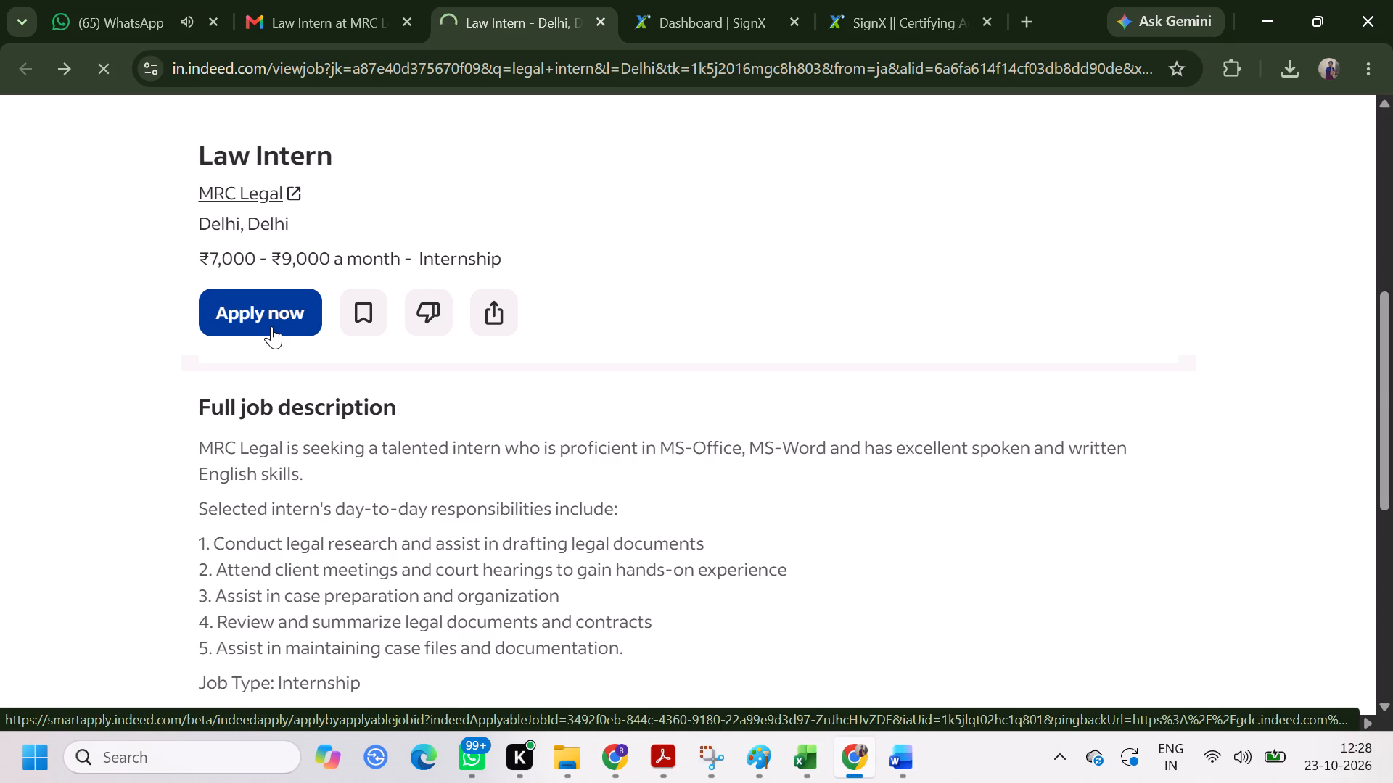
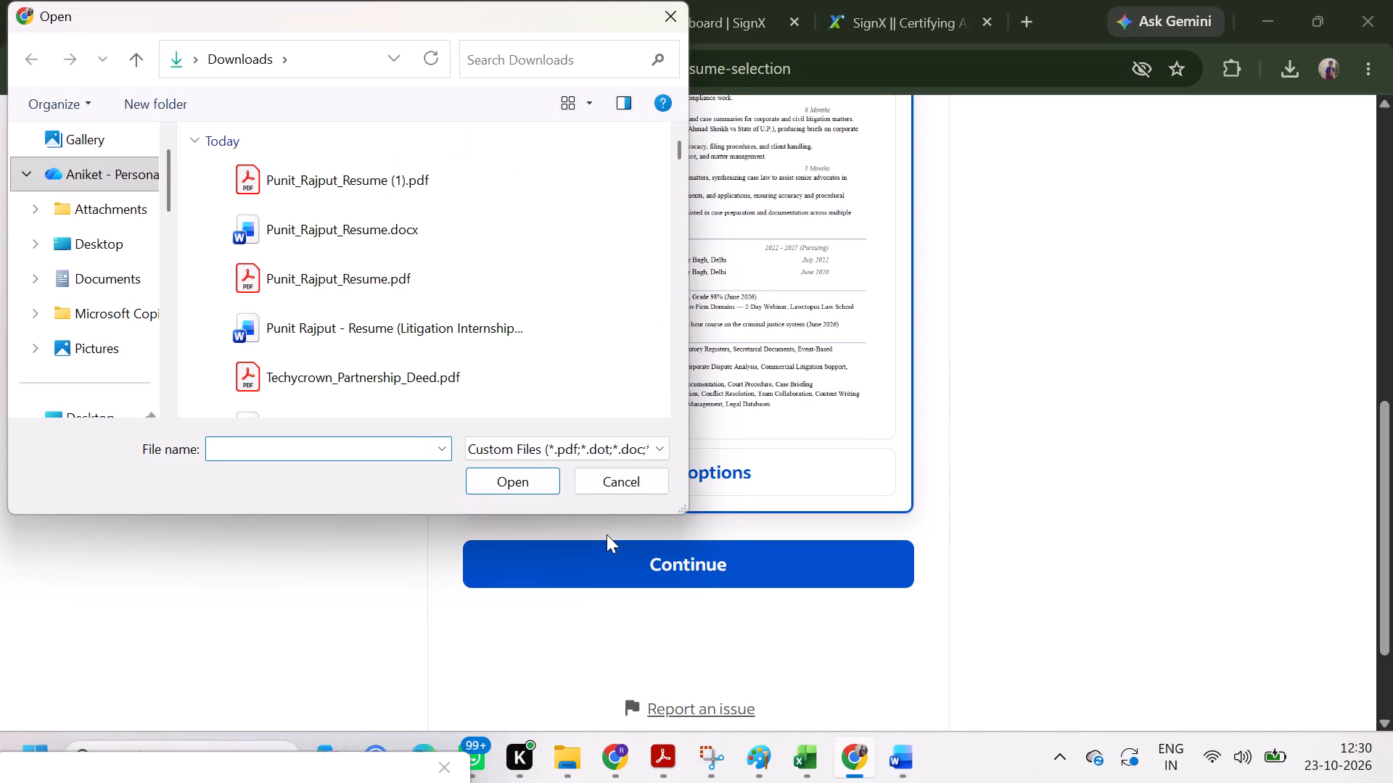
Upload the resume PDF copy marked (1) from Downloads as the application's CV and continue to the employer questions.
{"action": "left_click", "coordinate": [361, 160]}
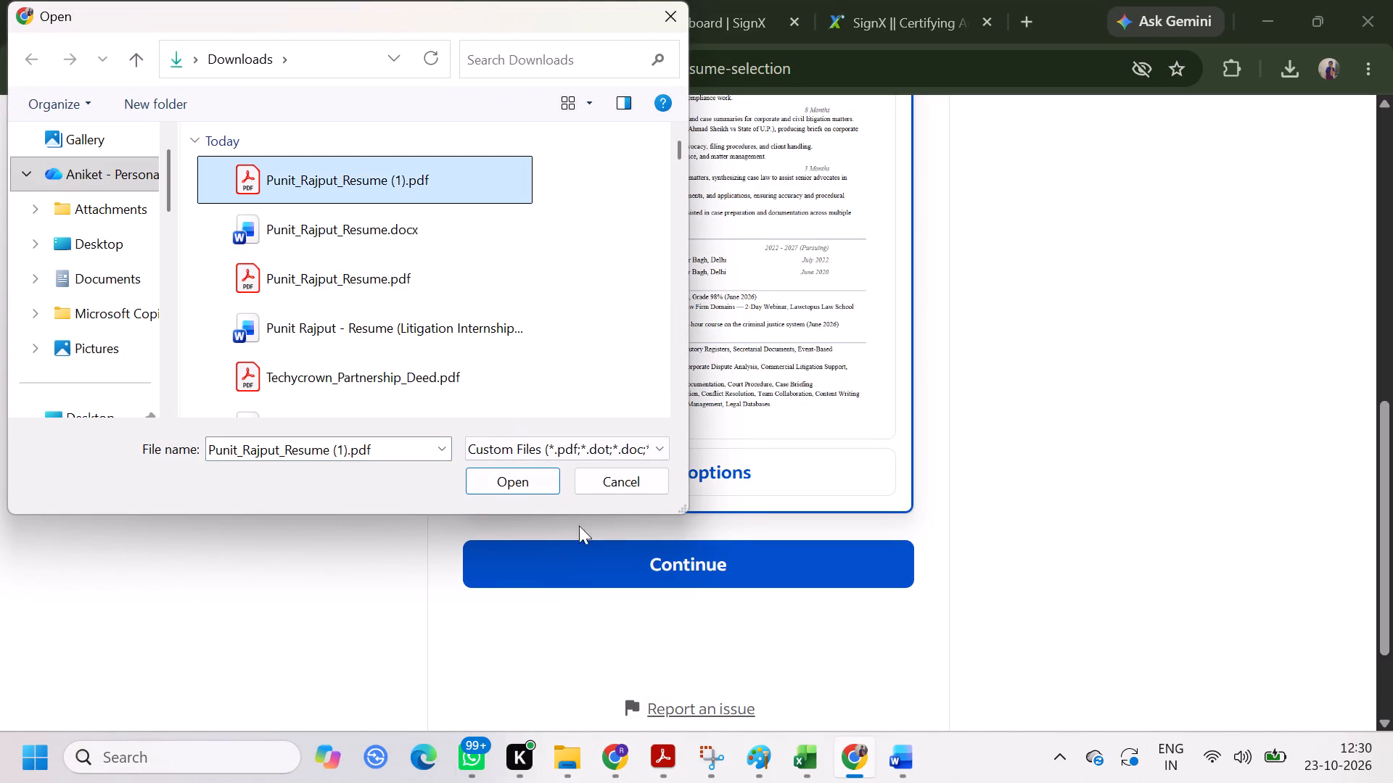
{"action": "left_click", "coordinate": [506, 487]}
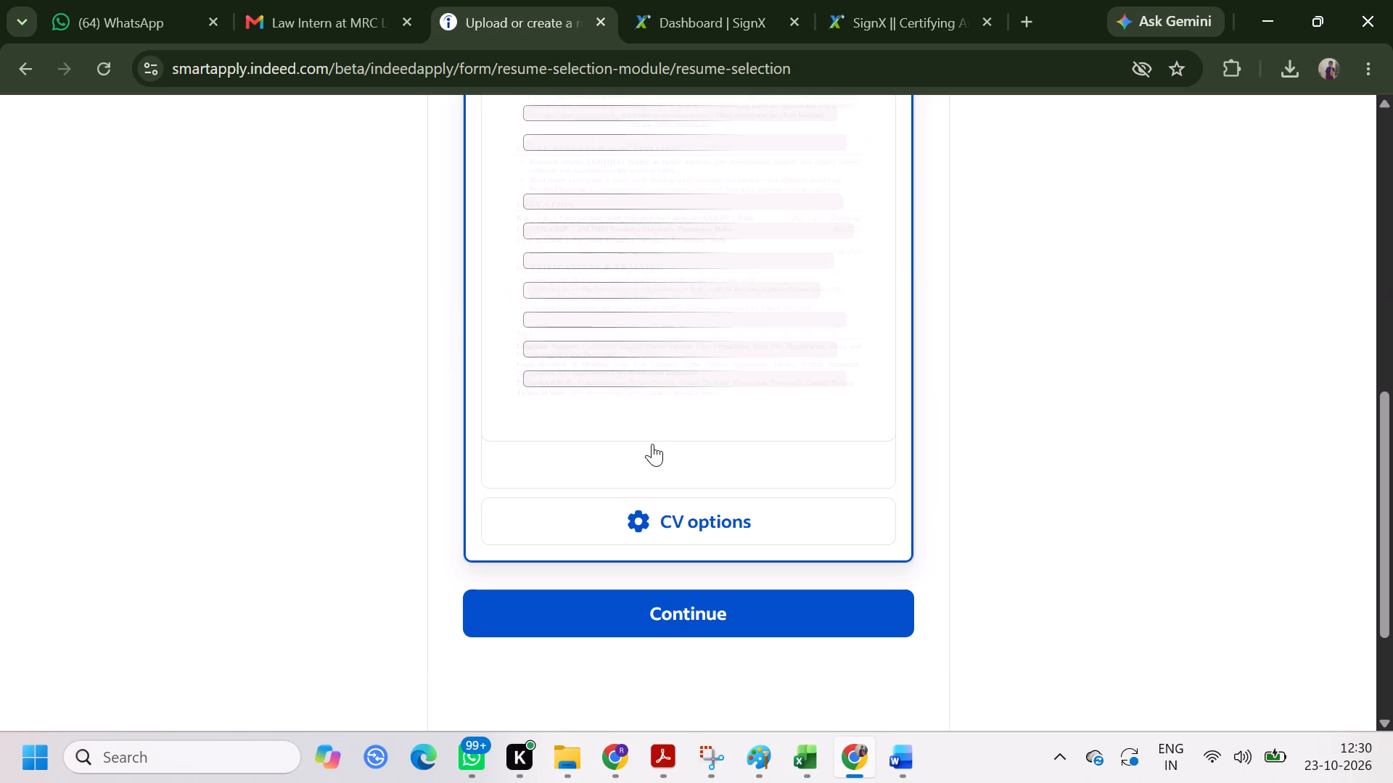
{"action": "scroll", "coordinate": [652, 444], "scroll_direction": "up", "scroll_amount": 1}
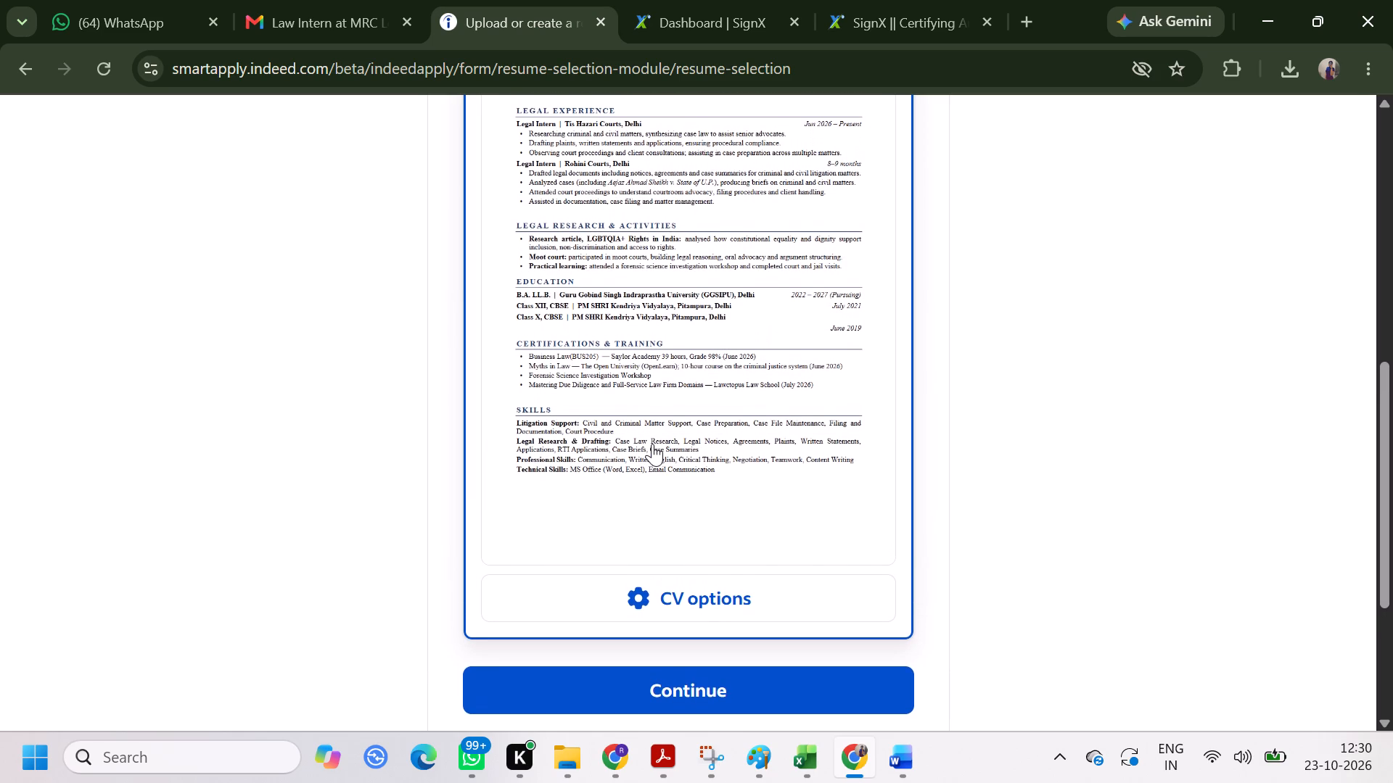
{"action": "scroll", "coordinate": [652, 444], "scroll_direction": "up", "scroll_amount": 1}
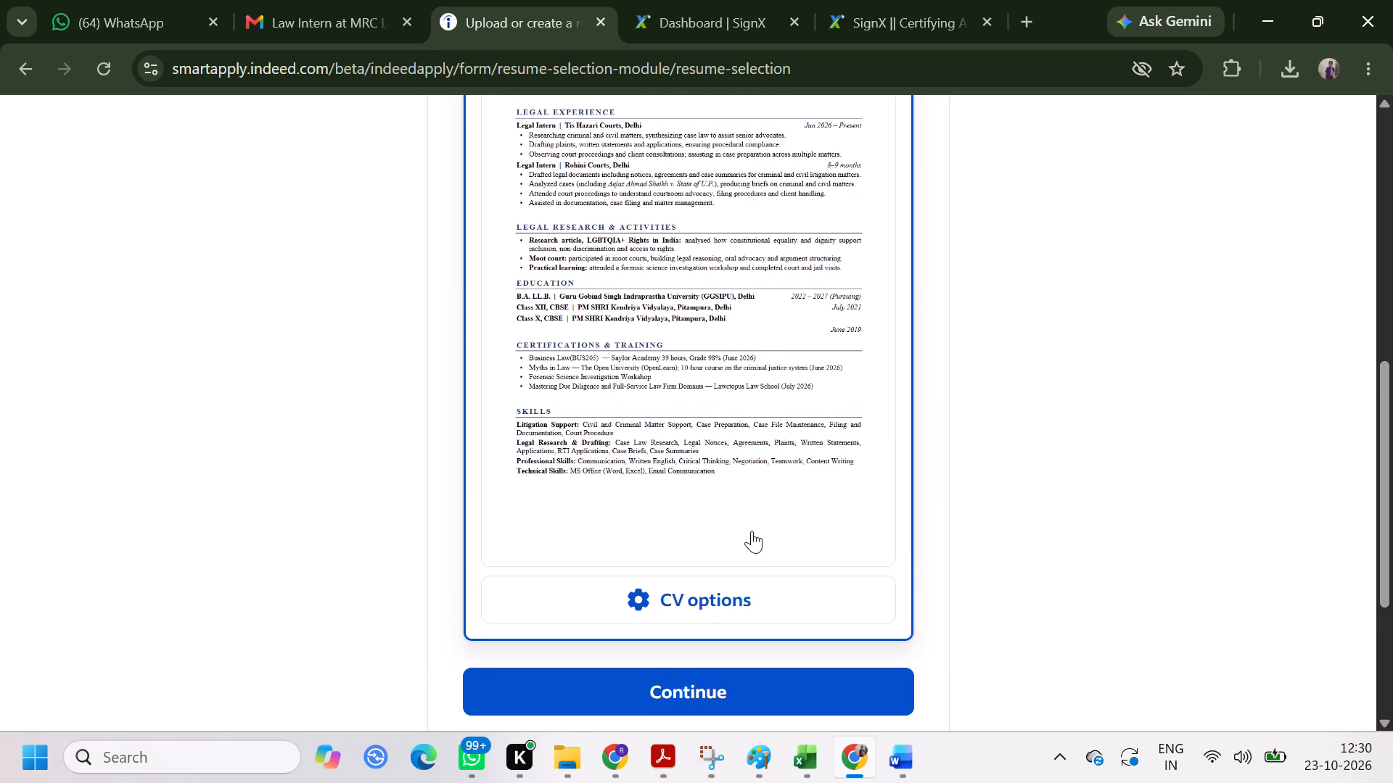
{"action": "left_click", "coordinate": [750, 682]}
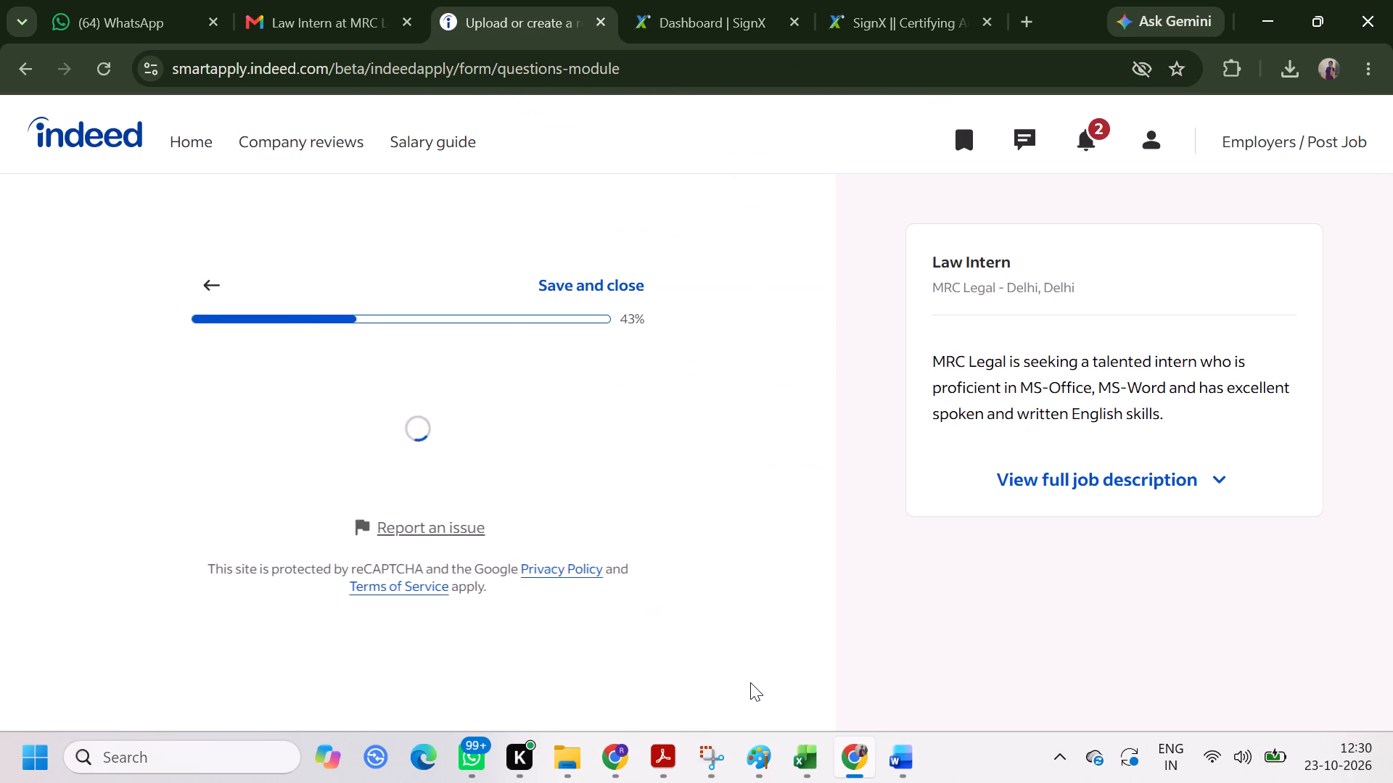
Answer the highest completed education level question with Bachelor's and continue to the application review.
{"action": "left_click", "coordinate": [490, 416]}
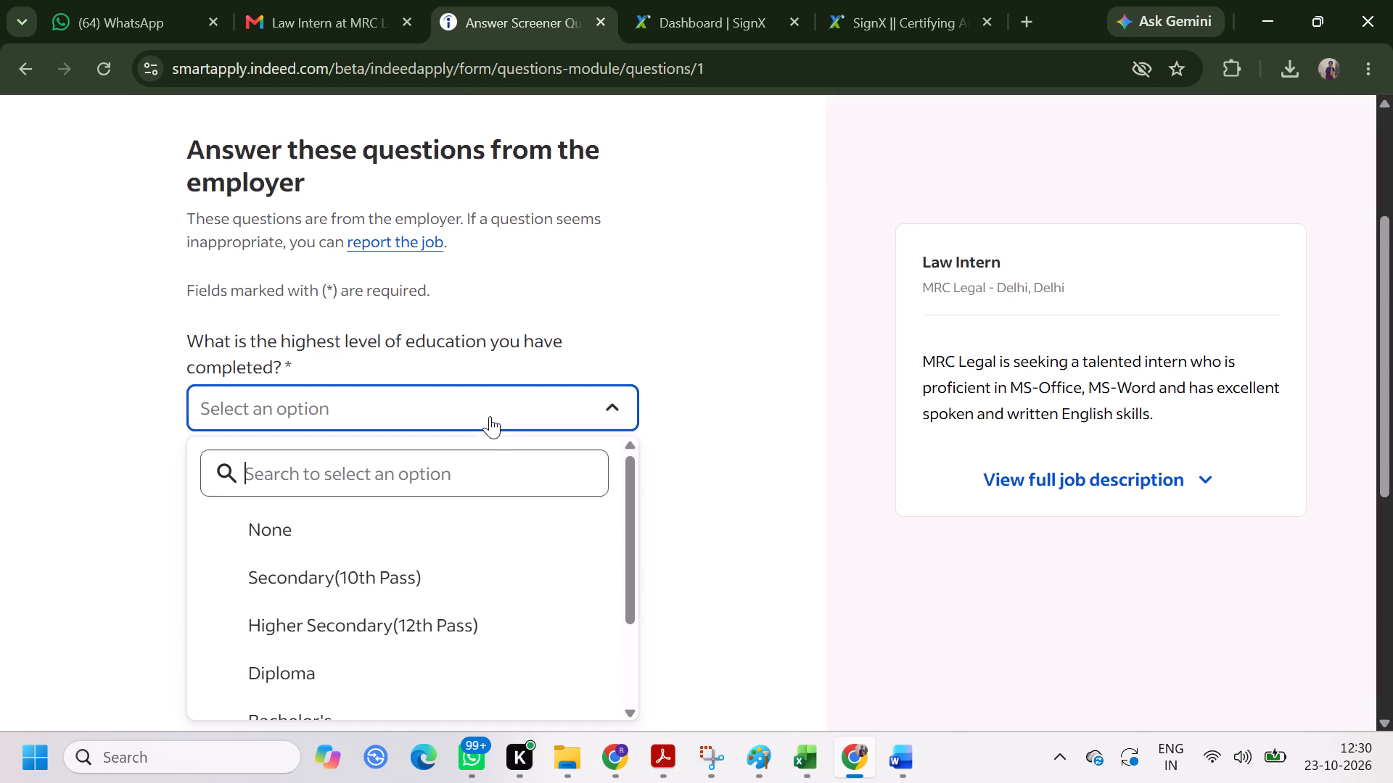
{"action": "scroll", "coordinate": [456, 540], "scroll_direction": "down", "scroll_amount": 2}
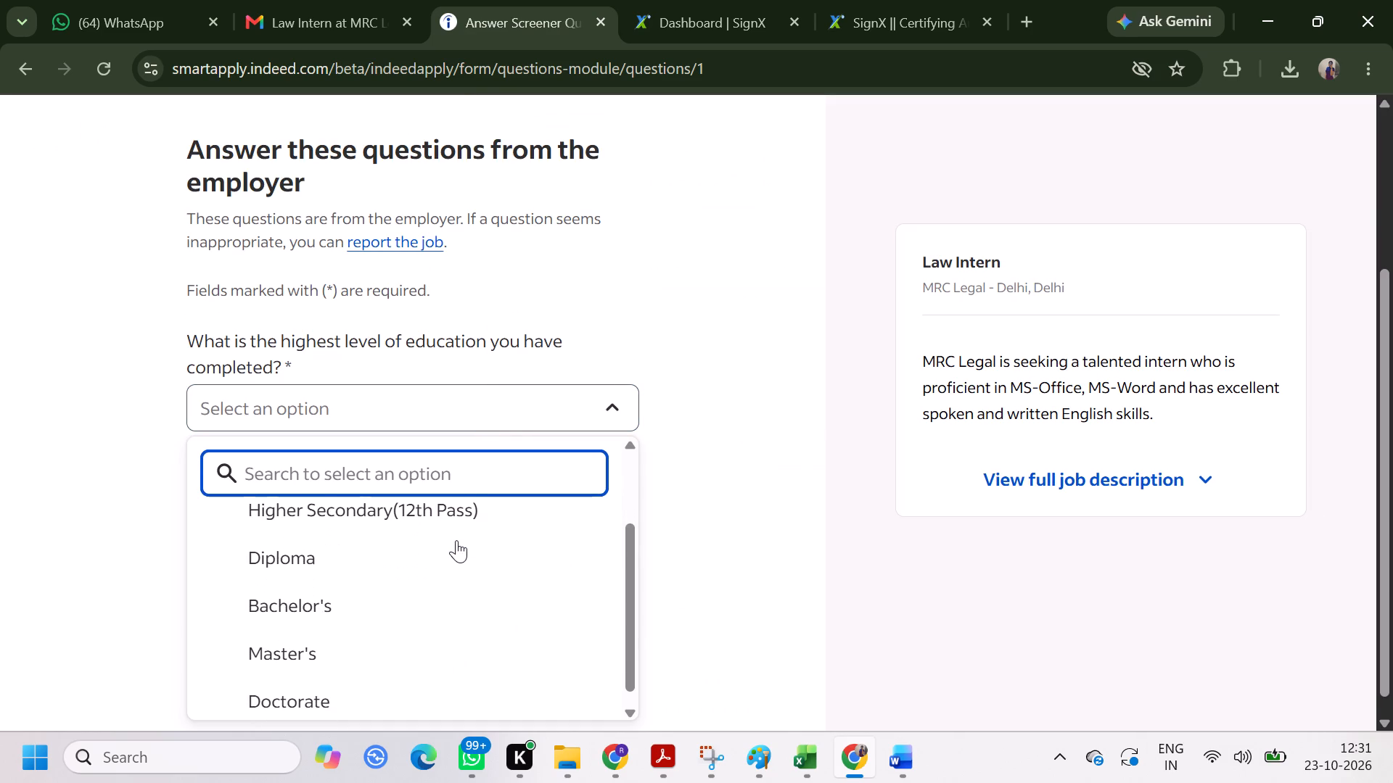
{"action": "scroll", "coordinate": [456, 540], "scroll_direction": "down", "scroll_amount": 3}
{"action": "scroll", "coordinate": [456, 540], "scroll_direction": "up", "scroll_amount": 3}
{"action": "scroll", "coordinate": [456, 540], "scroll_direction": "down", "scroll_amount": 1}
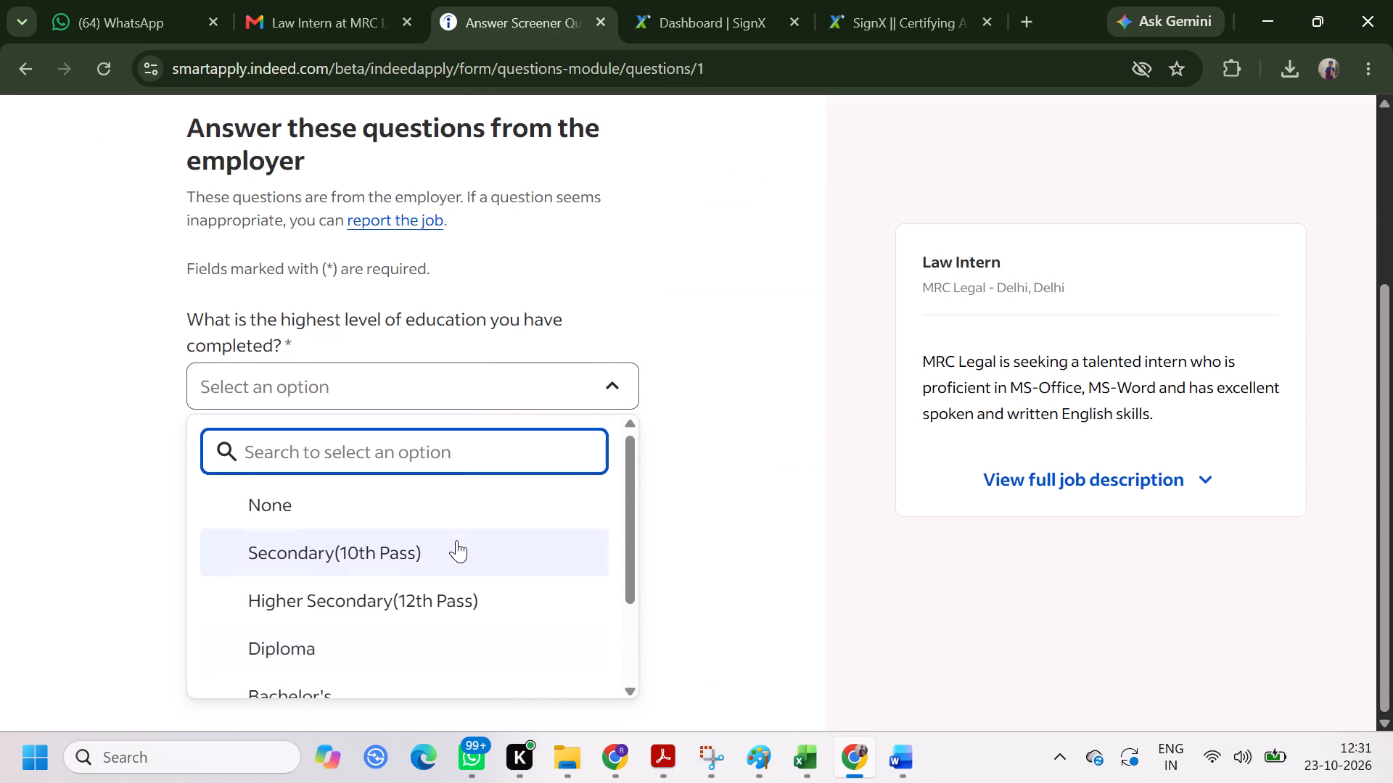
{"action": "scroll", "coordinate": [456, 540], "scroll_direction": "down", "scroll_amount": 1}
{"action": "left_click", "coordinate": [444, 583]}
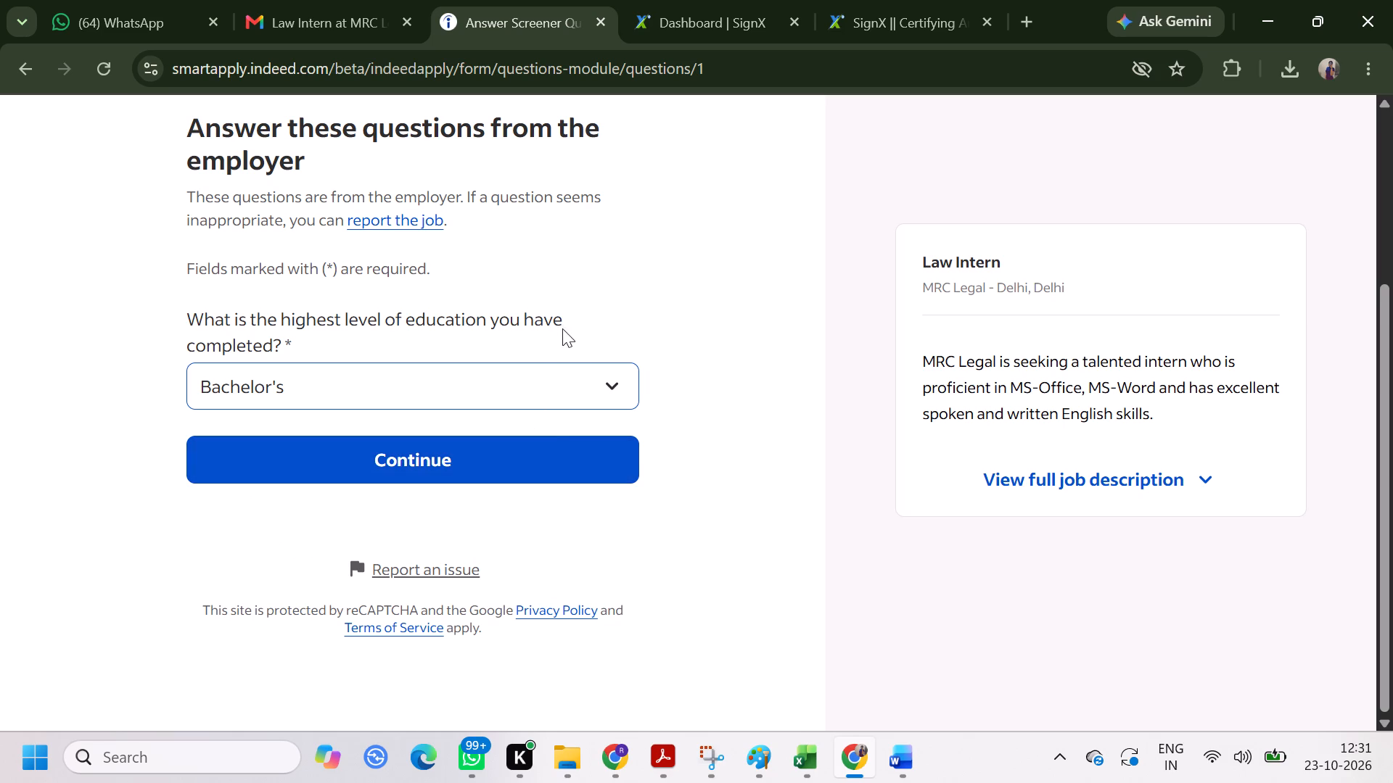
{"action": "left_click", "coordinate": [551, 434]}
{"action": "left_click", "coordinate": [551, 456]}
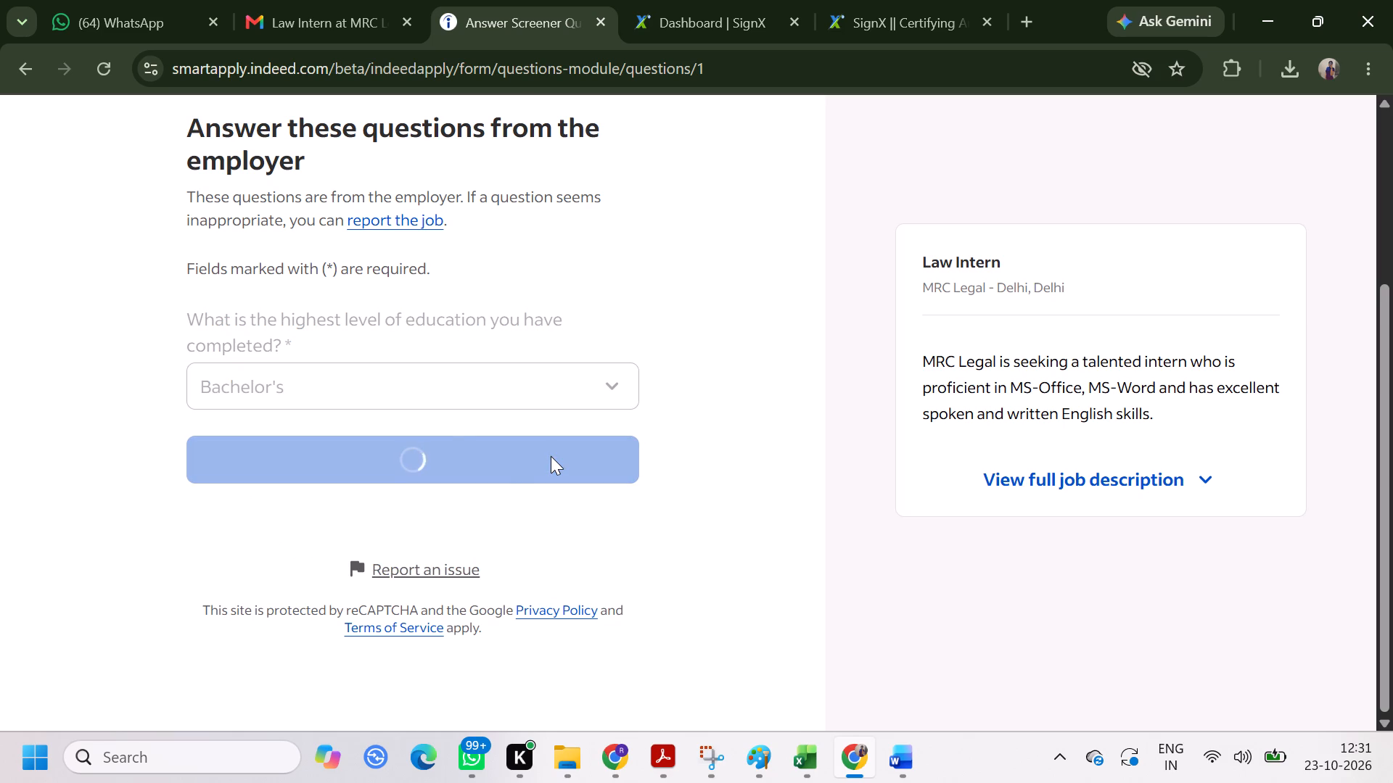
{"action": "scroll", "coordinate": [692, 514], "scroll_direction": "down", "scroll_amount": 3}
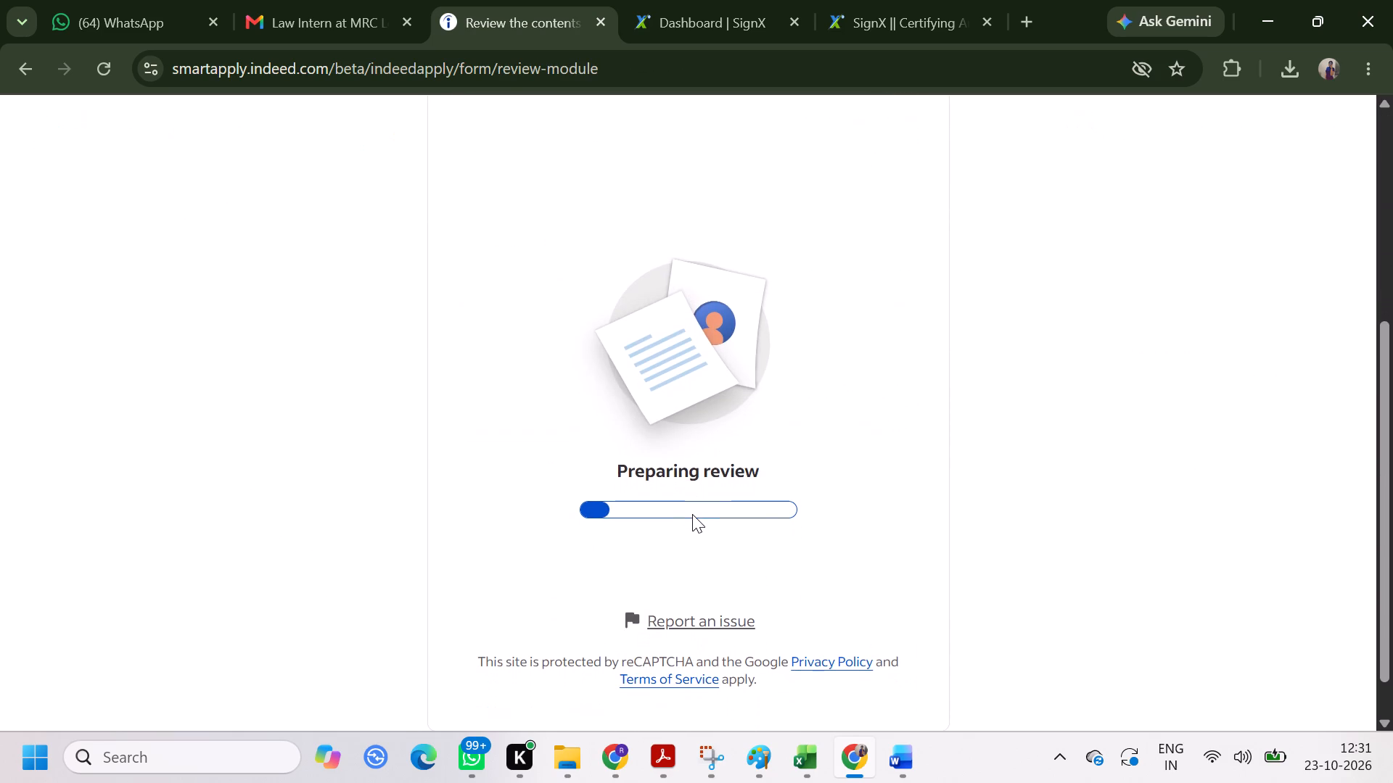
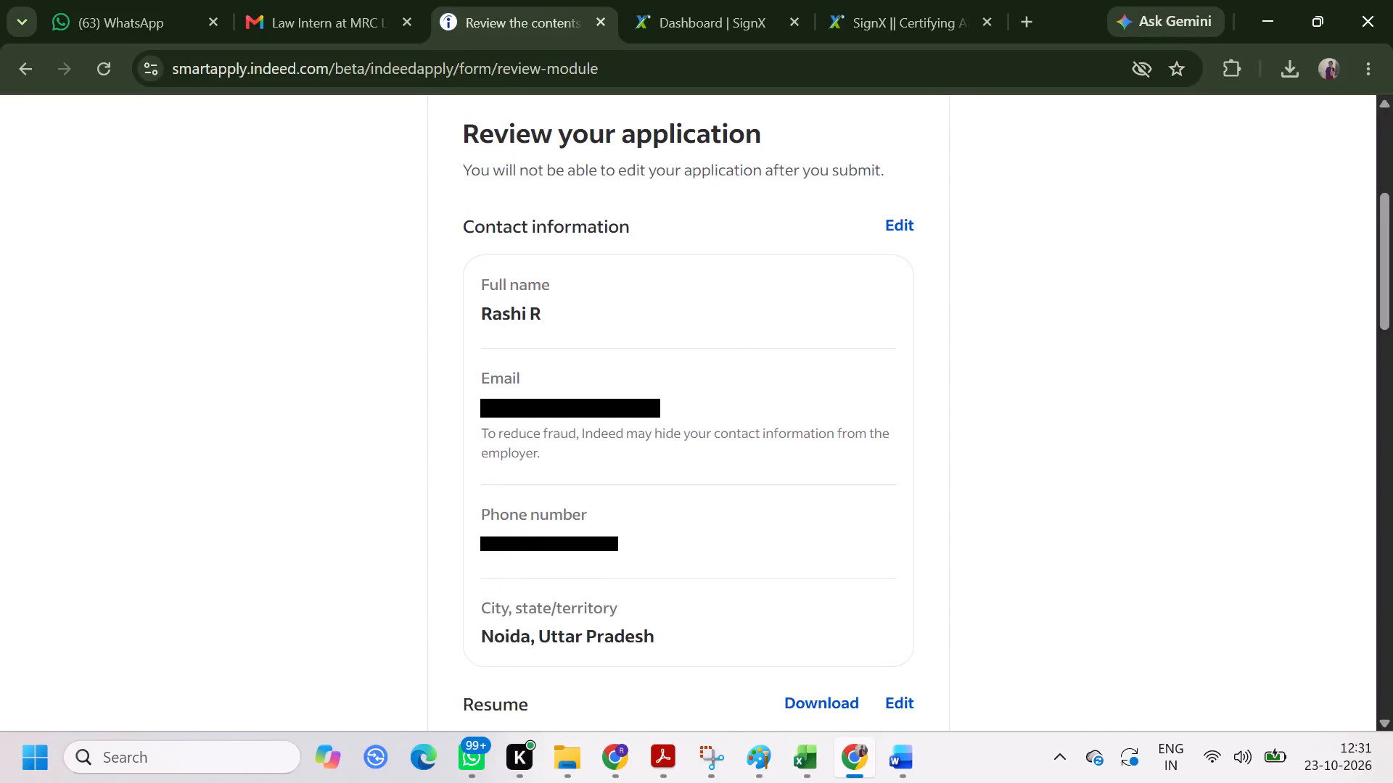
Open the application's contact information for editing and replace the existing first name with the applicant's first name.
{"action": "left_click", "coordinate": [741, 423]}
{"action": "left_click", "coordinate": [910, 223]}
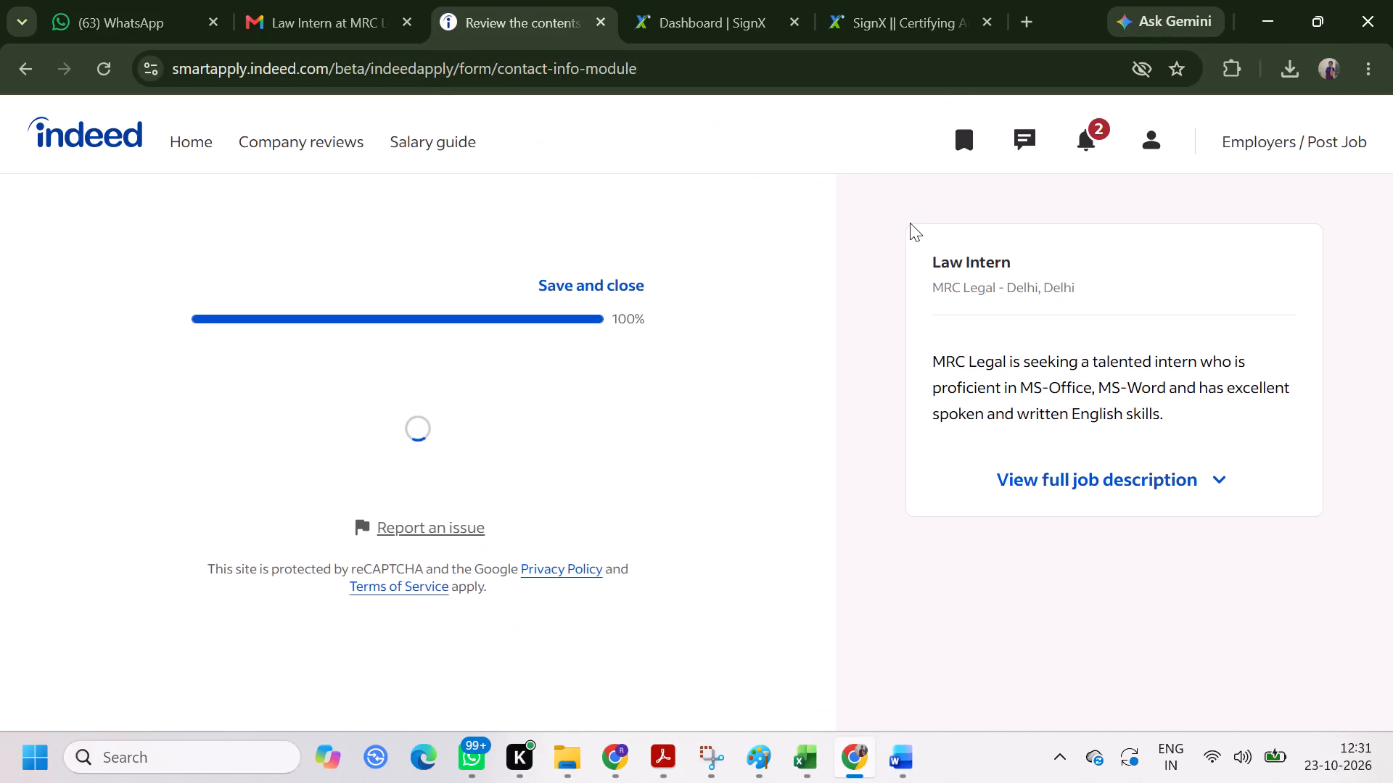
{"action": "left_click", "coordinate": [521, 516]}
{"action": "key", "text": "Delete"}
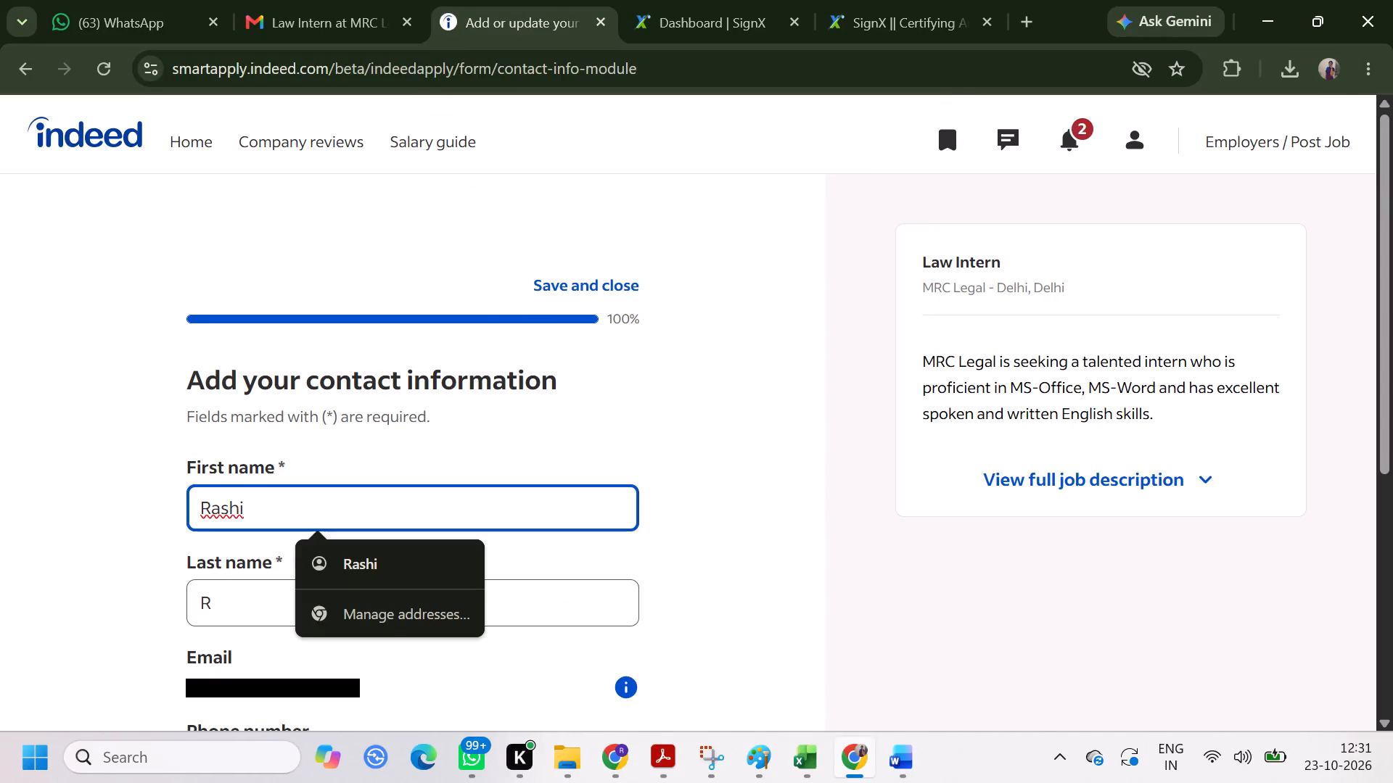
{"action": "key", "text": "BackSpace"}
{"action": "key", "text": "BackSpace"}
{"action": "key", "text": "BackSpace"}
{"action": "key", "text": "BackSpace"}
{"action": "key", "text": "BackSpace"}
{"action": "key", "text": "BackSpace"}
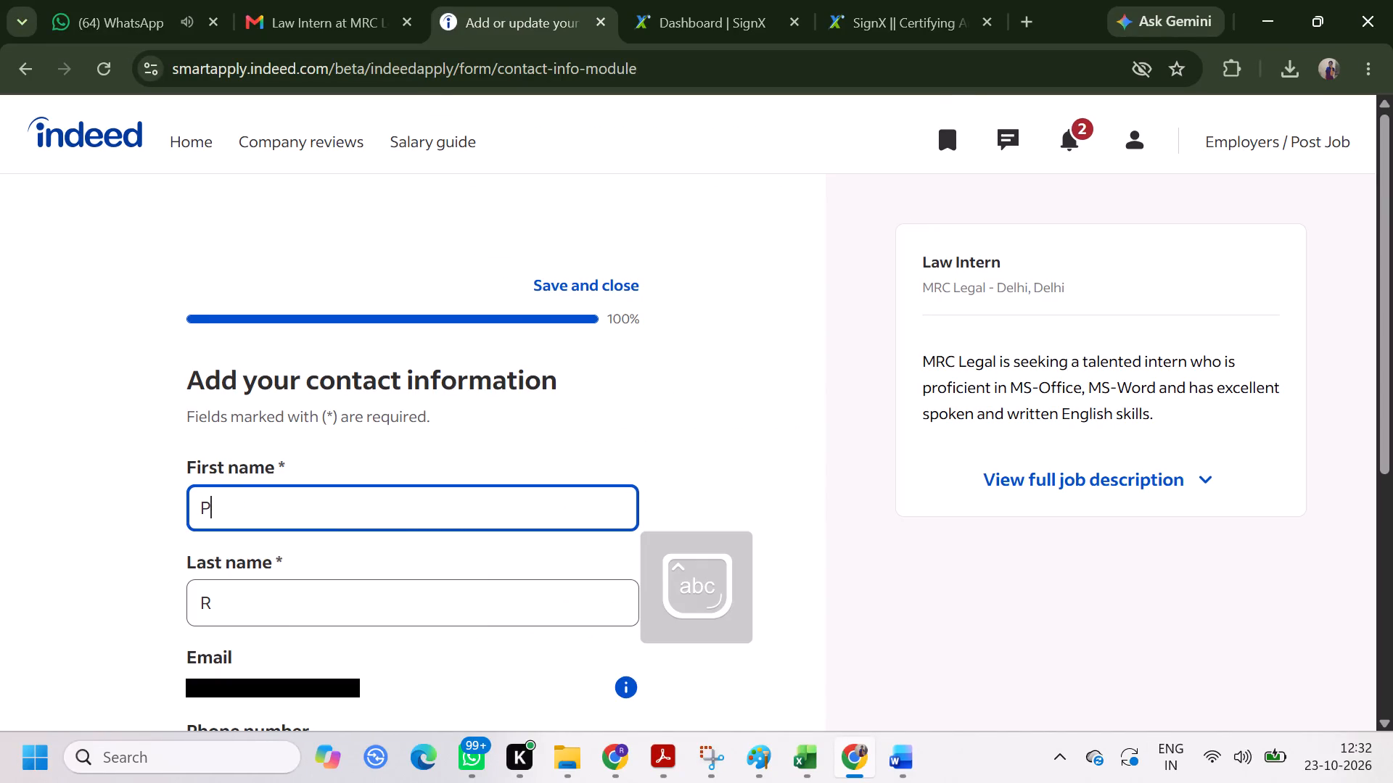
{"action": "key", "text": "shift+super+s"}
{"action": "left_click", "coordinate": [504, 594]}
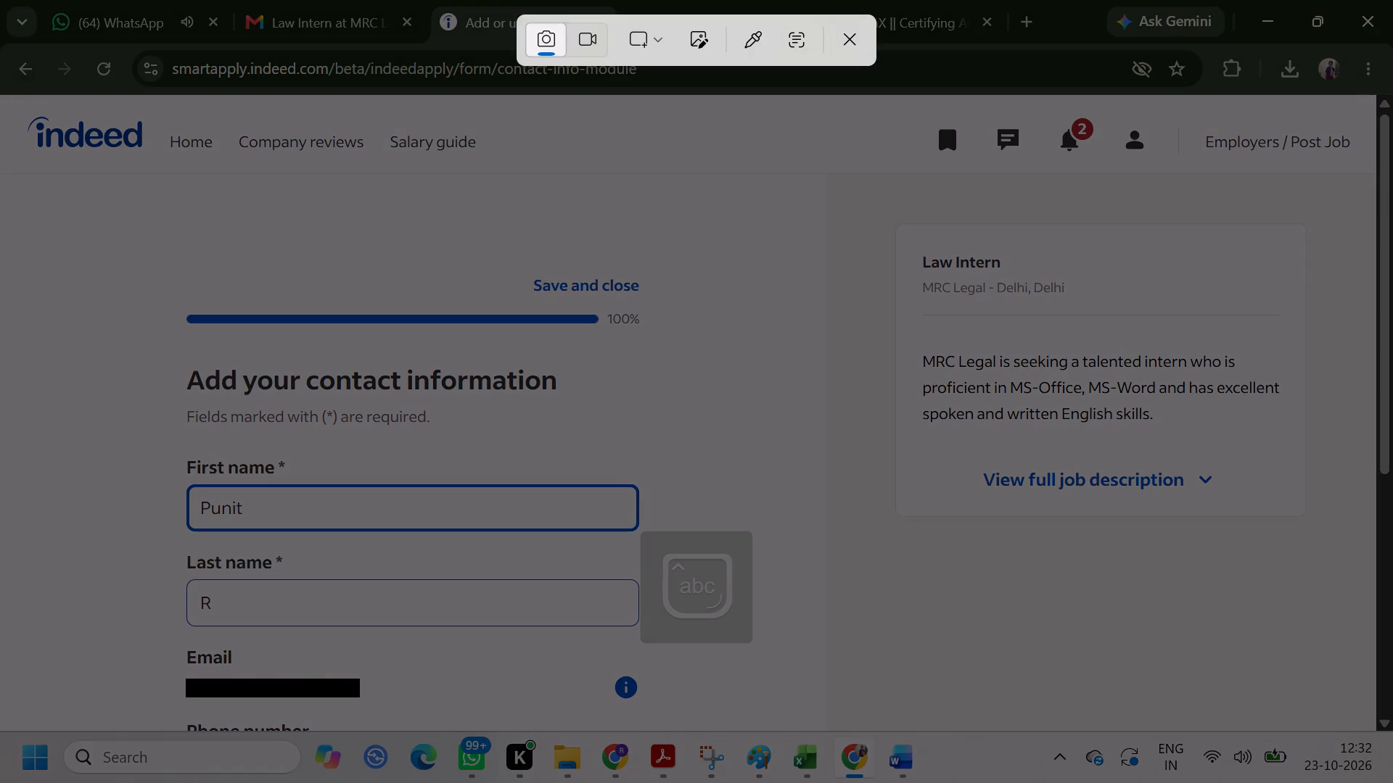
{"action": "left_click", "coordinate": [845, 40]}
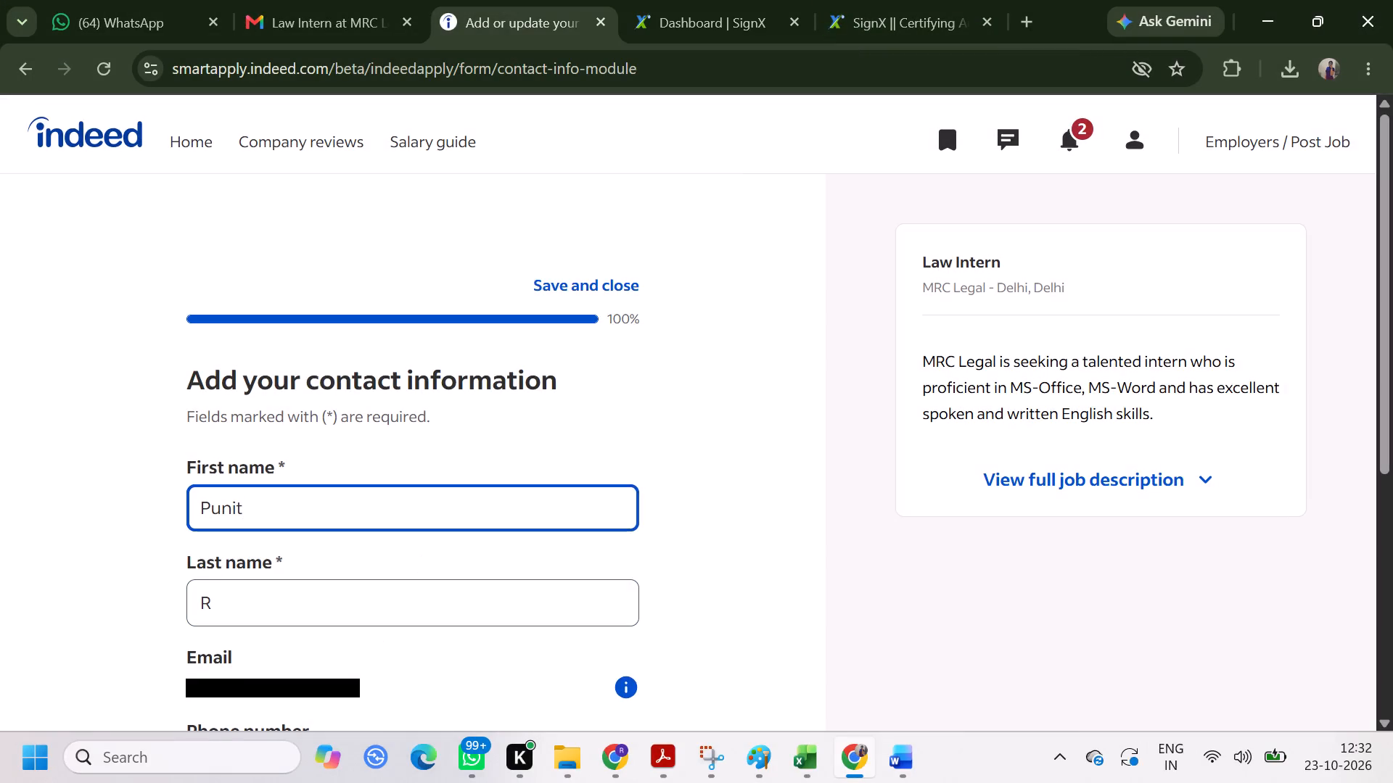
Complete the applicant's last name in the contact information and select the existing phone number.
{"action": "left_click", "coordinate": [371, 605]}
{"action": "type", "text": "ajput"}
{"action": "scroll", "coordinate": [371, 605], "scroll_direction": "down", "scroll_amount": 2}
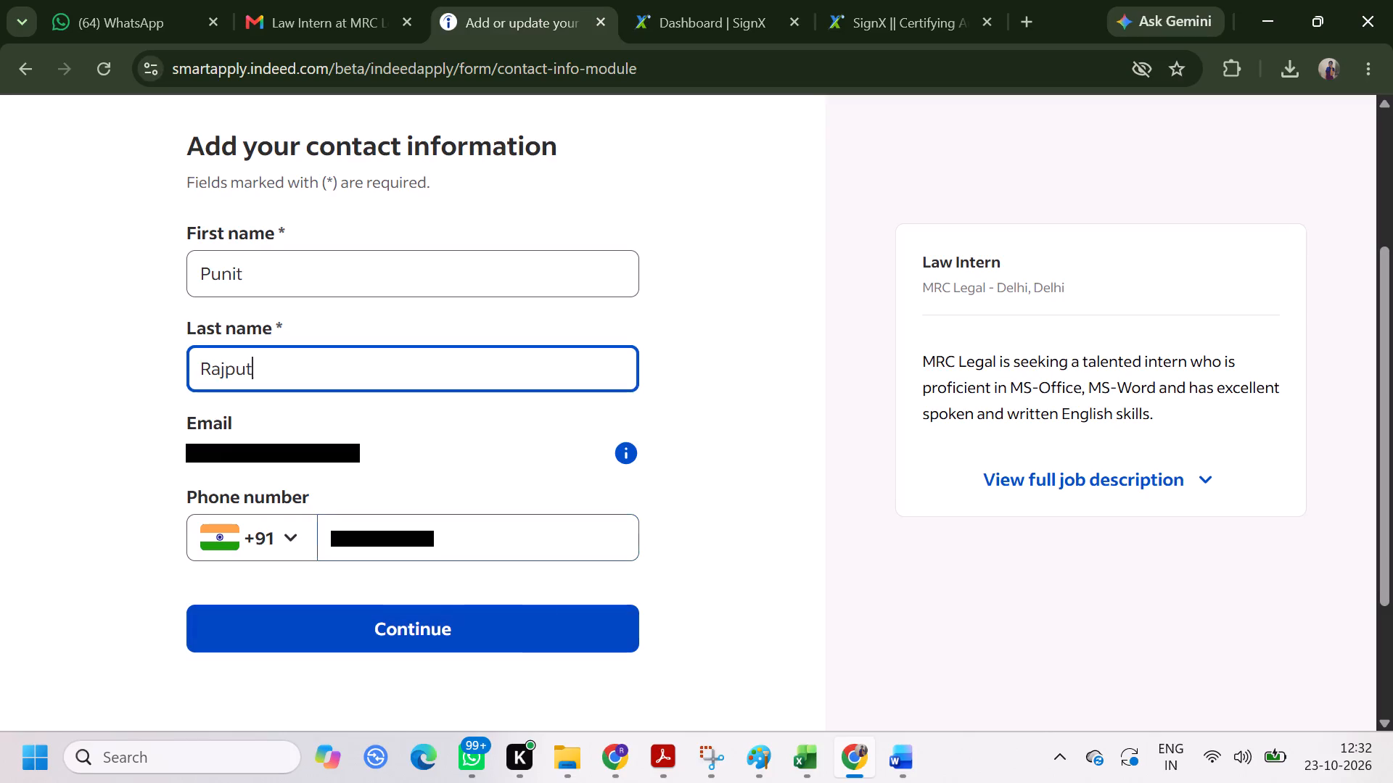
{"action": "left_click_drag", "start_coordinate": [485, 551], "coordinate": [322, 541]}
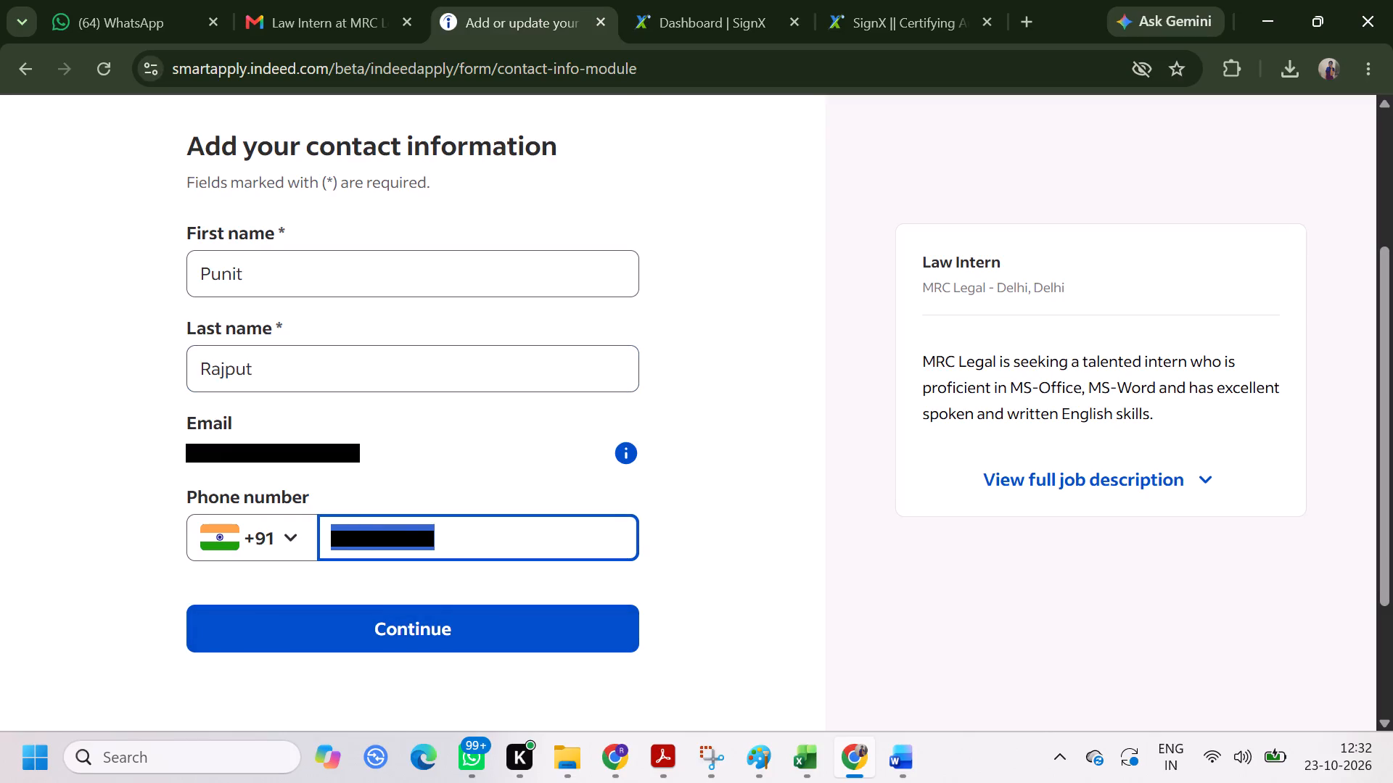
Close the MRC Legal application page and leave it without saving the contact information or submitting.
{"action": "left_click", "coordinate": [602, 22]}
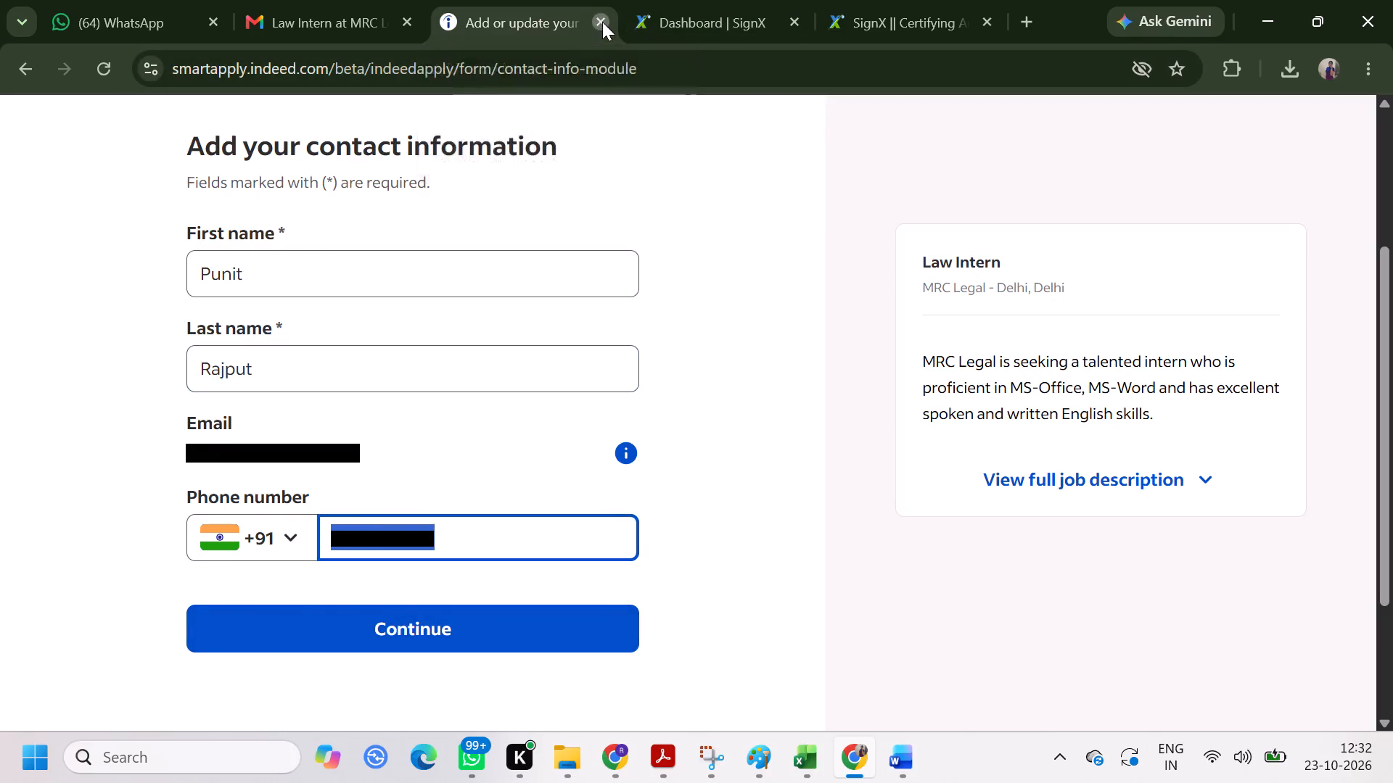
{"action": "left_click", "coordinate": [792, 221]}
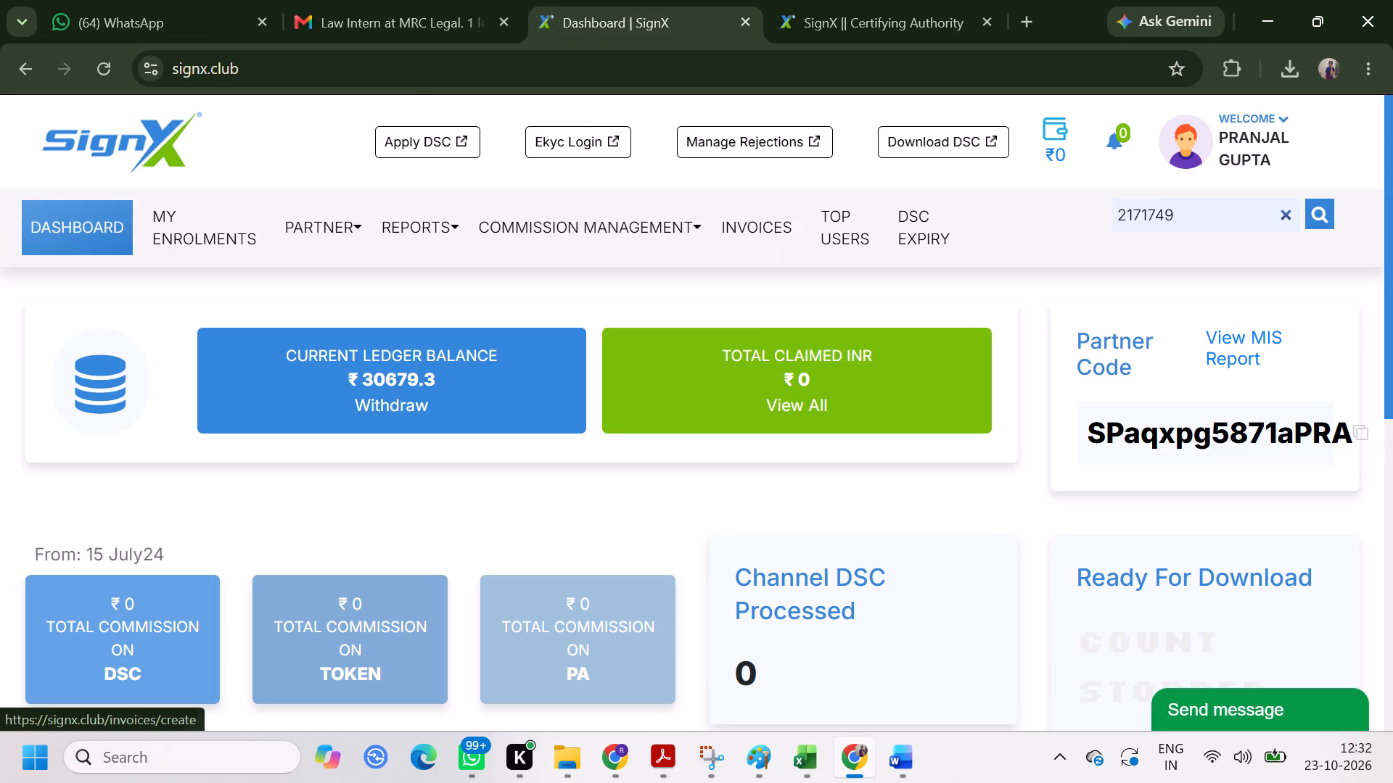